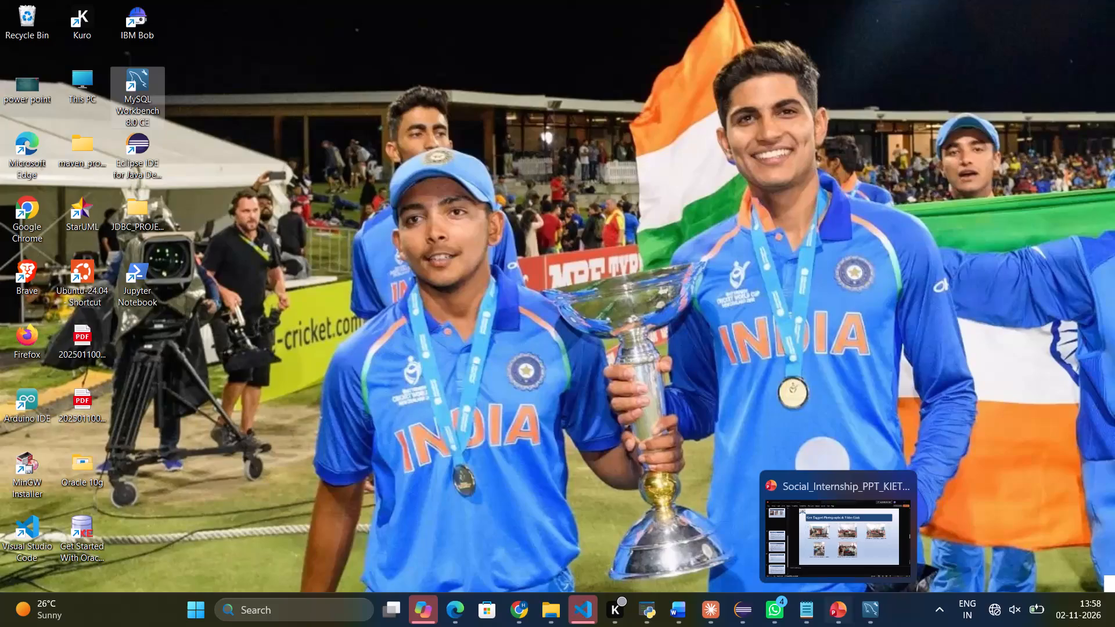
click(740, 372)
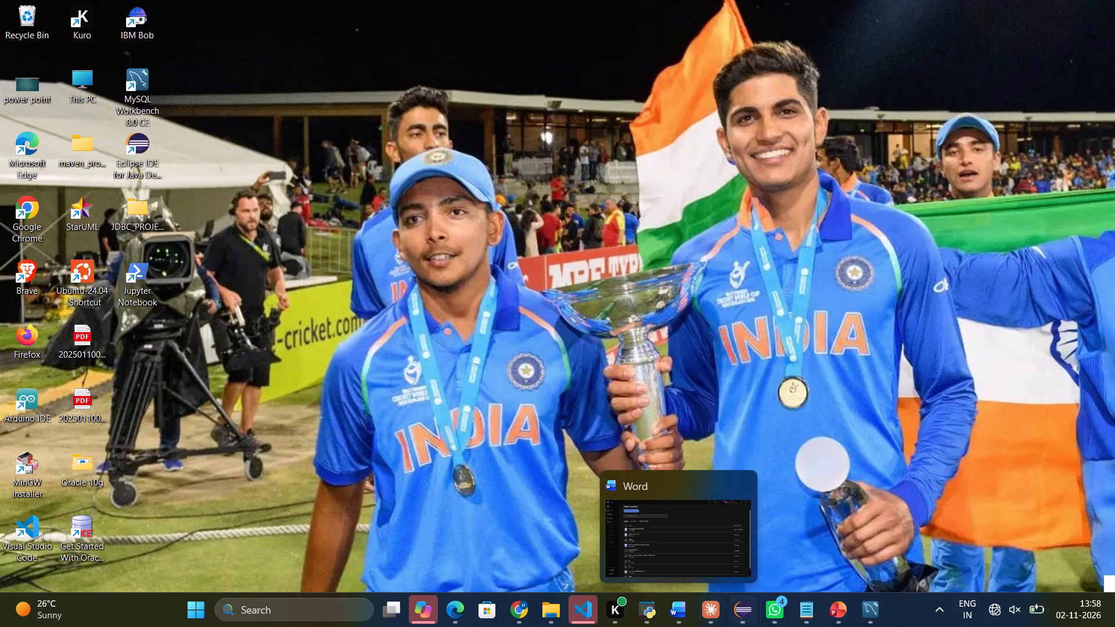
Connect the computer to the open KIET Wi-Fi network from the available wireless networks.
click(995, 608)
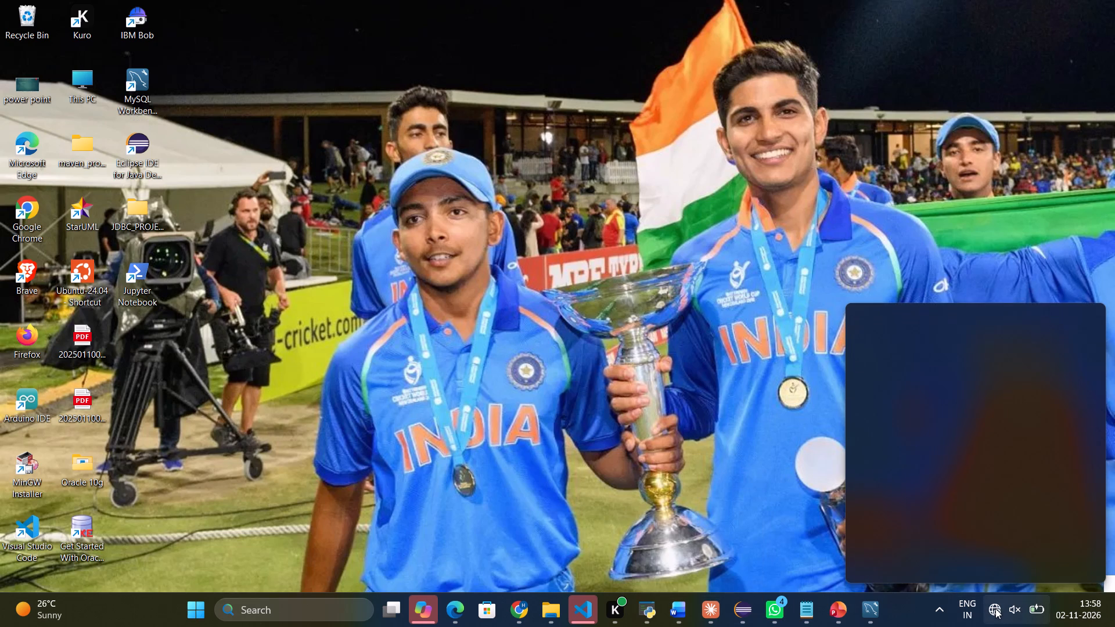
click(914, 334)
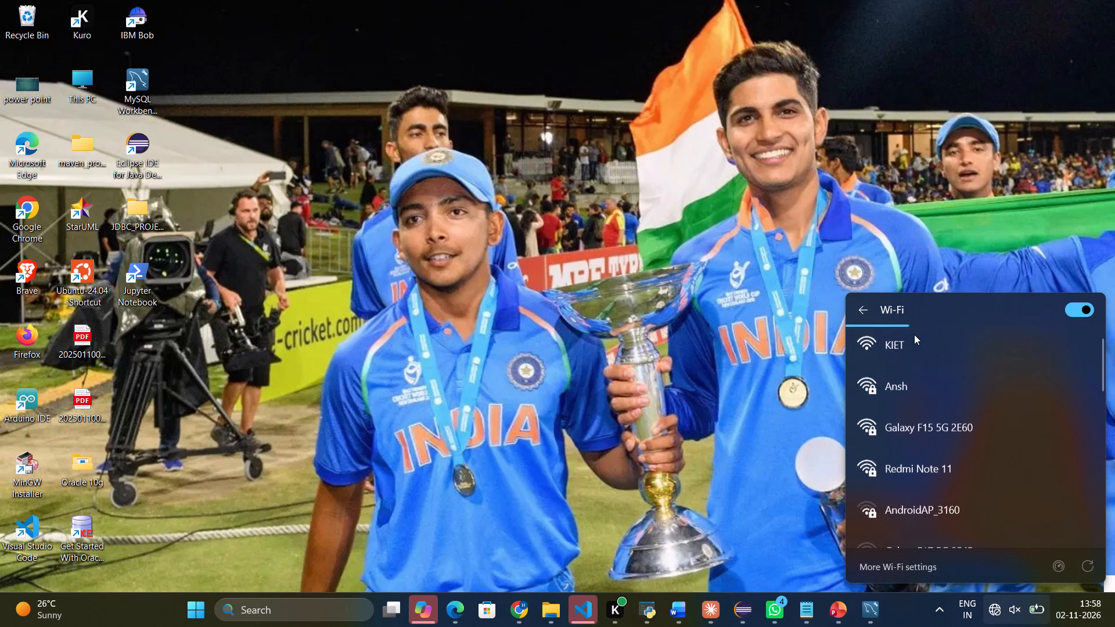
click(909, 347)
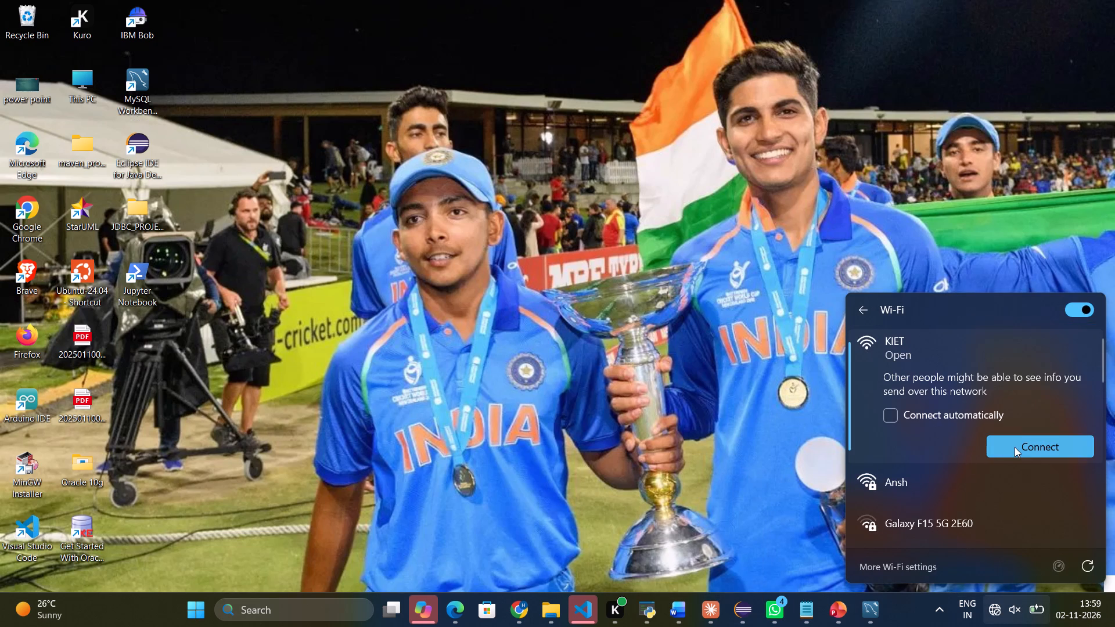
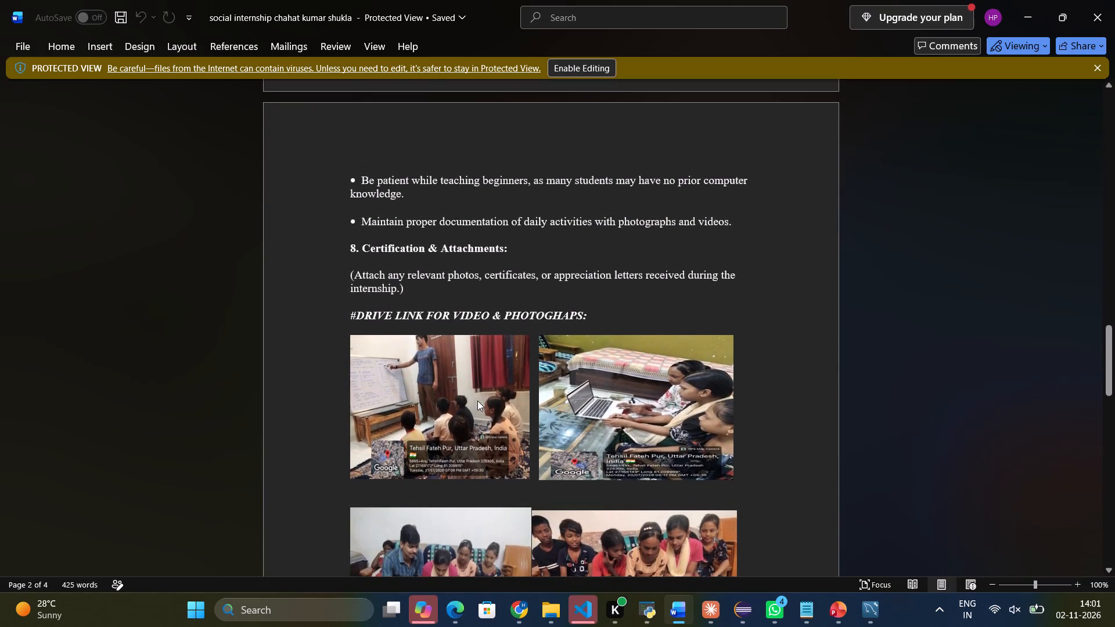
Look through the pages of the social internship report template in Word.
scroll(477, 401, up, 2)
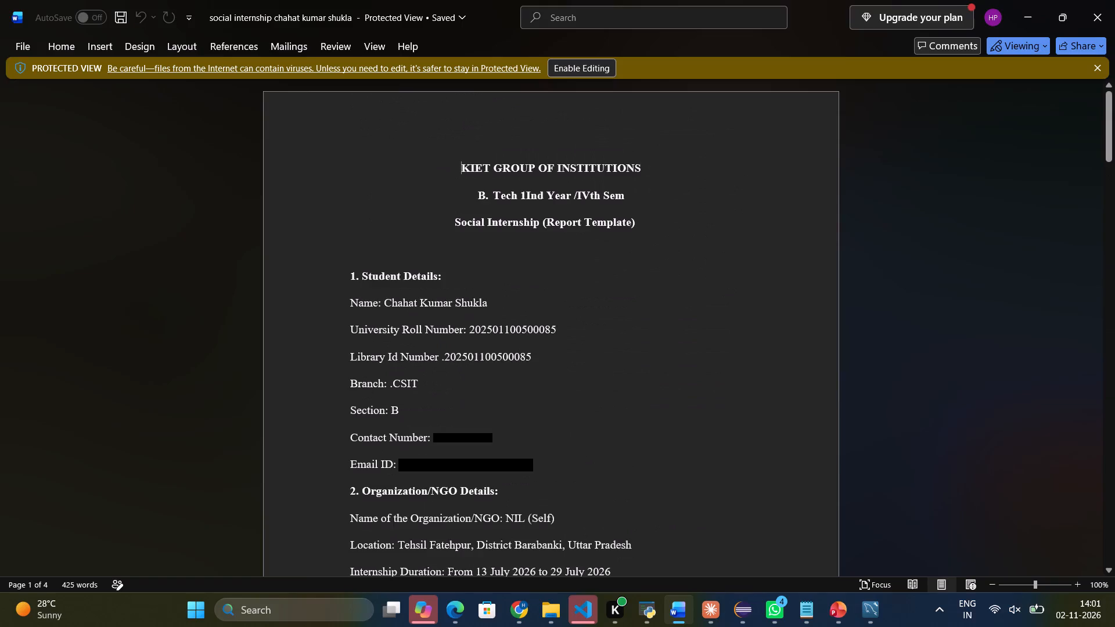
scroll(477, 401, down, 2)
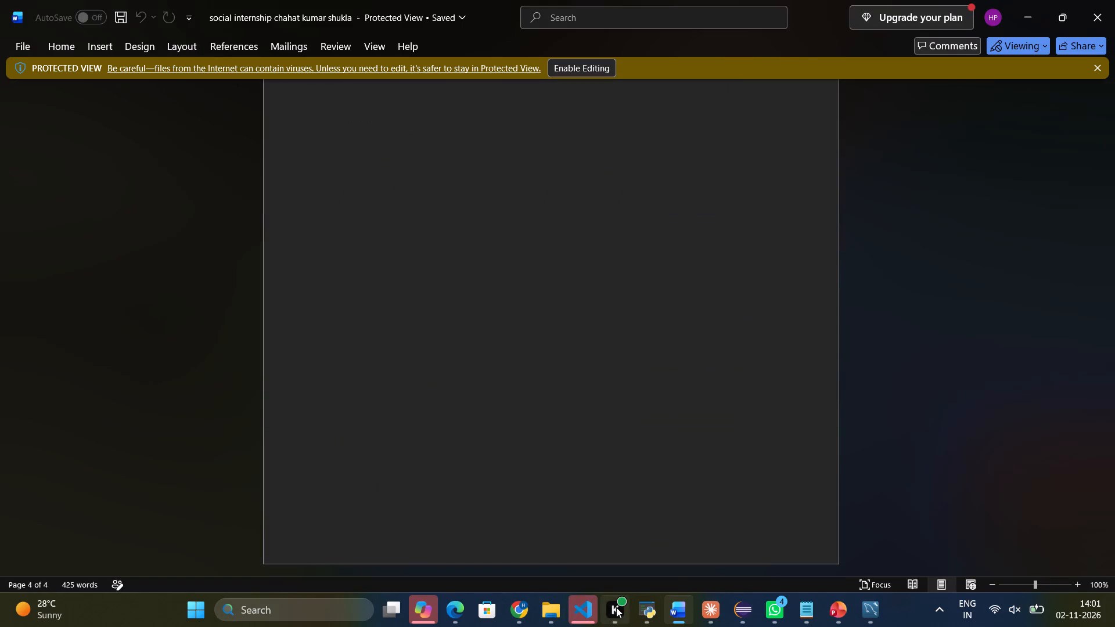
Switch to the social internship presentation in PowerPoint and look through its slides up to Project Snapshots.
click(841, 613)
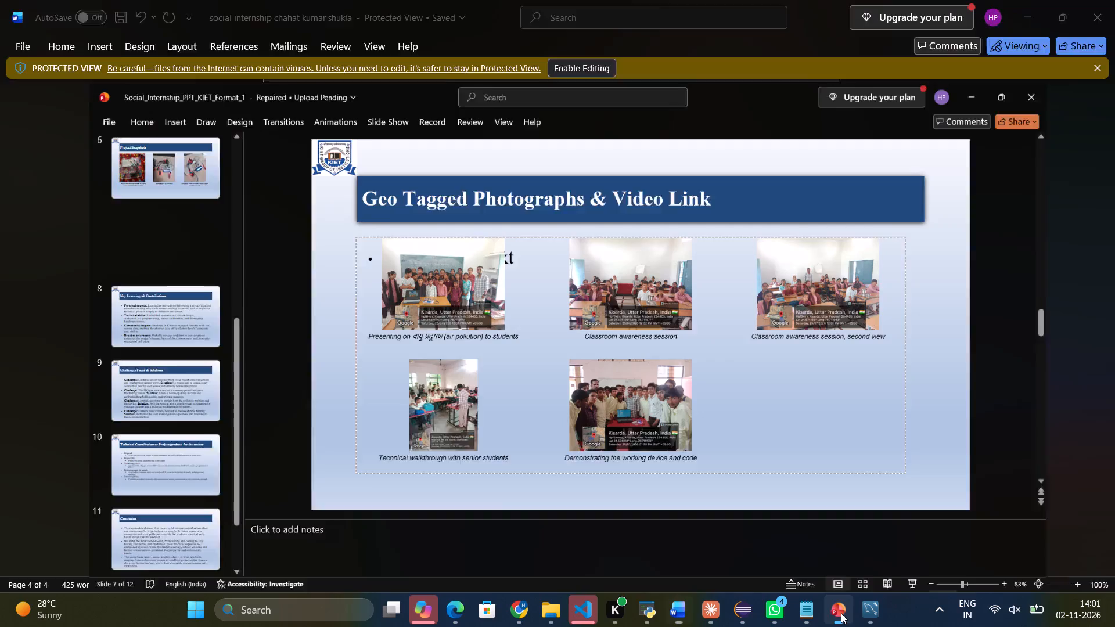
scroll(524, 307, up, 20)
scroll(524, 307, up, 6)
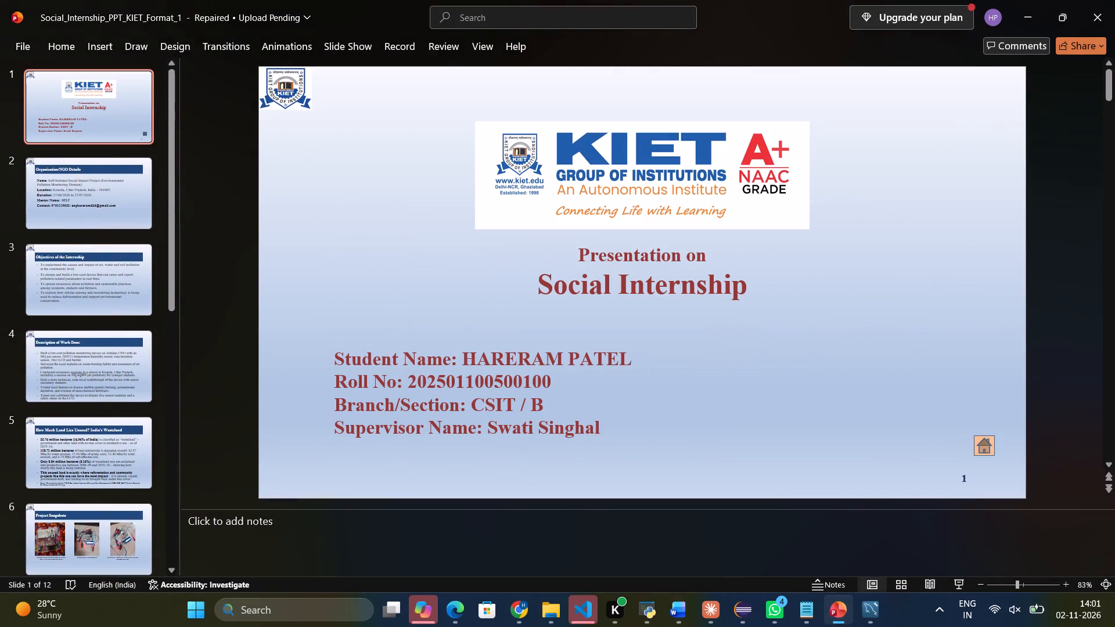
scroll(524, 307, down, 1)
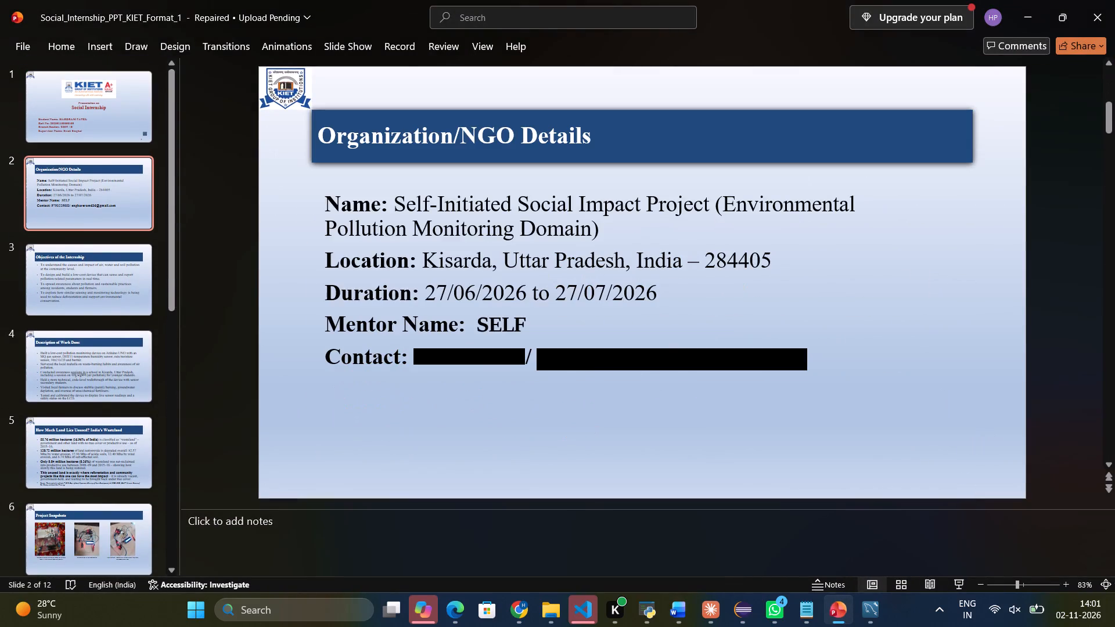
key(Down)
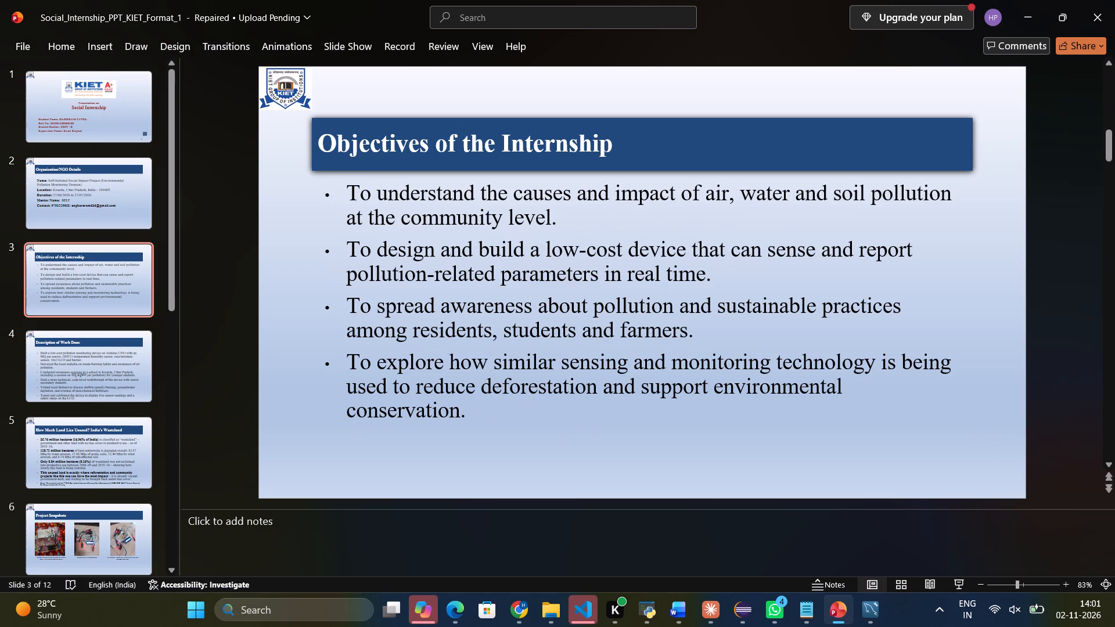
key(Down)
key(Down)
key(Down)
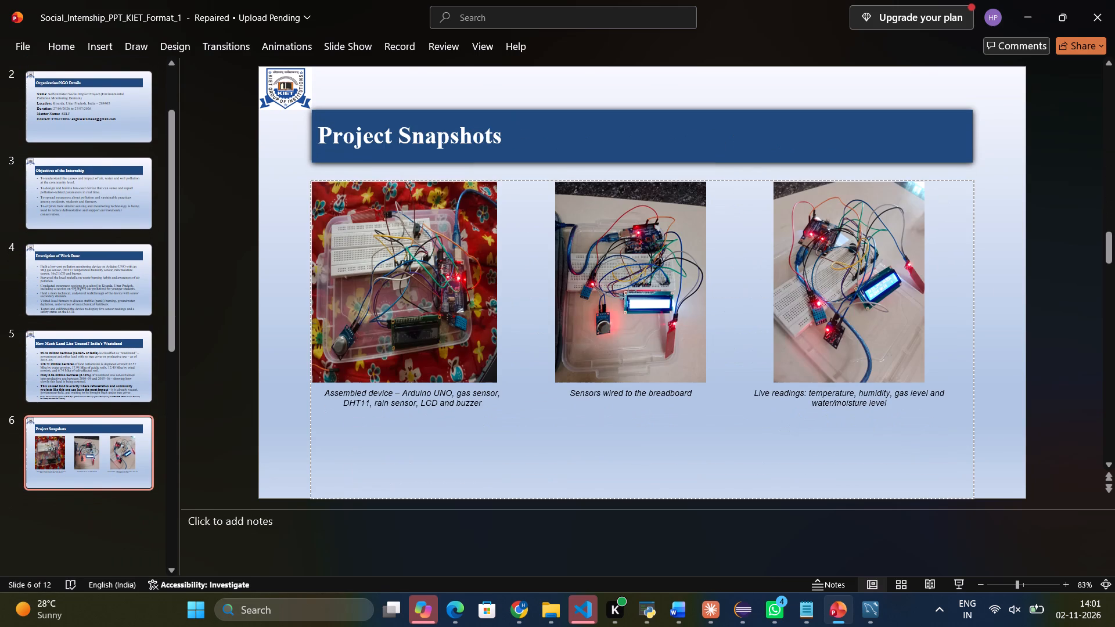
Export the presentation as a PDF named social_internship in the OneDrive Documents folder.
click(28, 47)
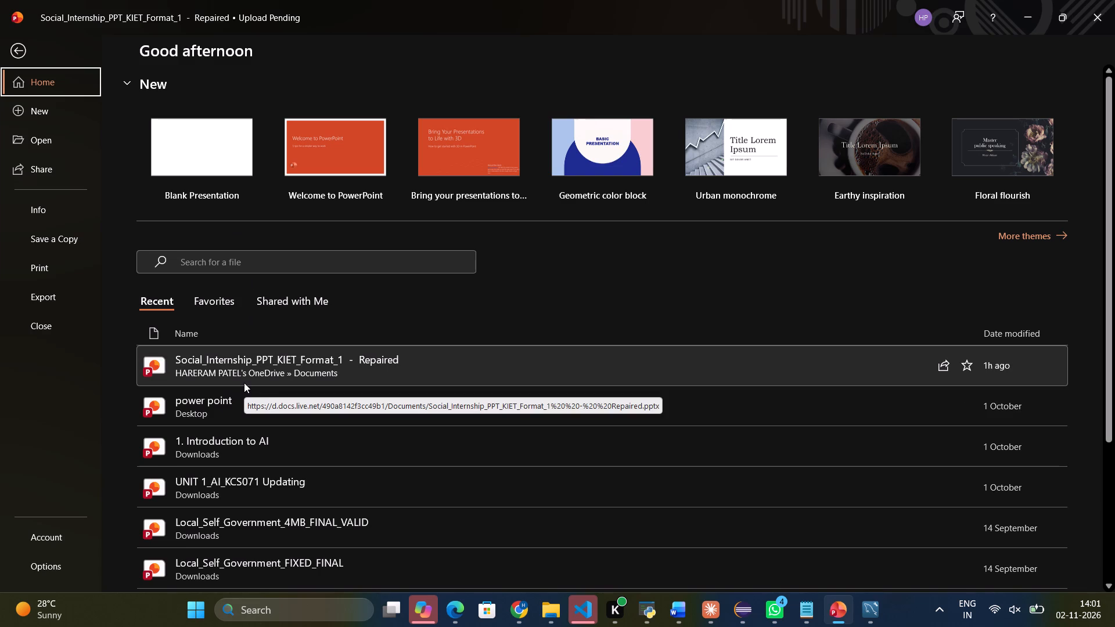
click(52, 296)
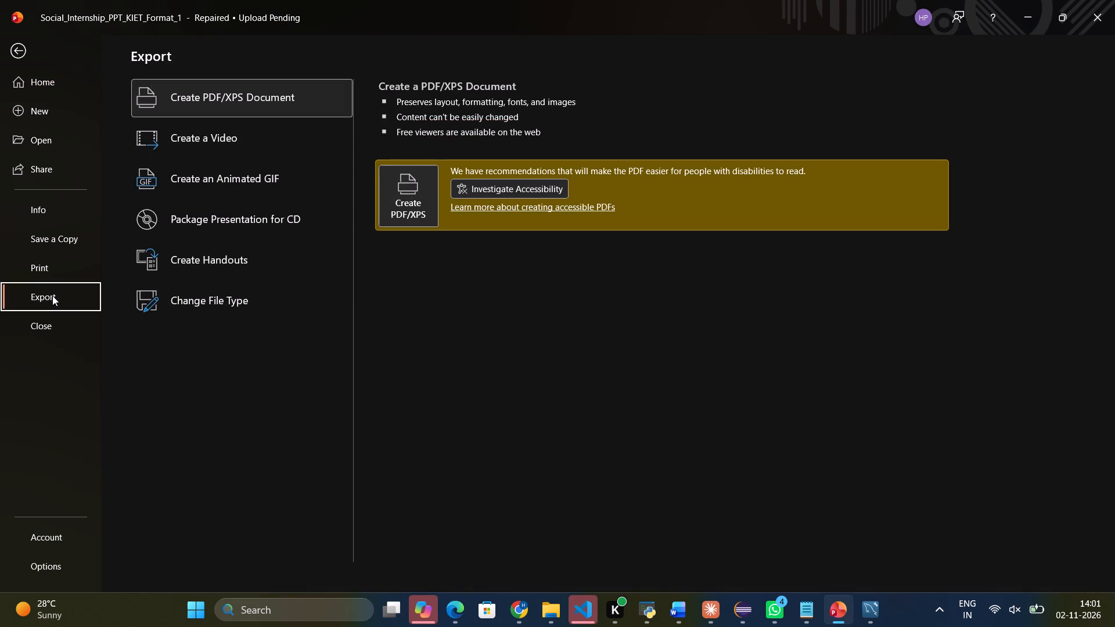
double_click(225, 87)
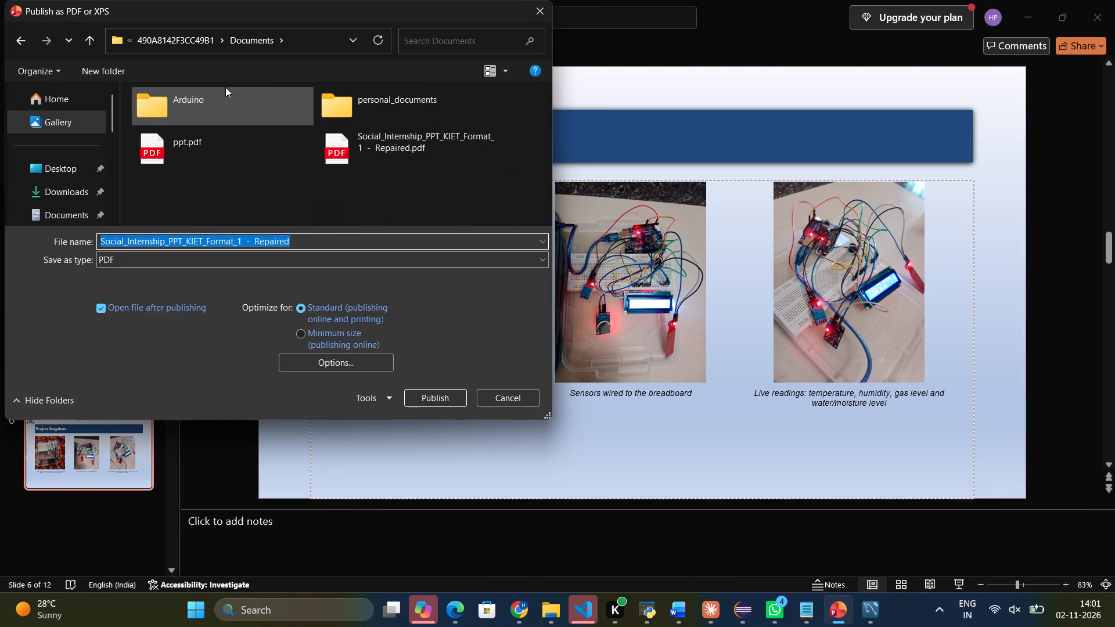
key(BackSpace)
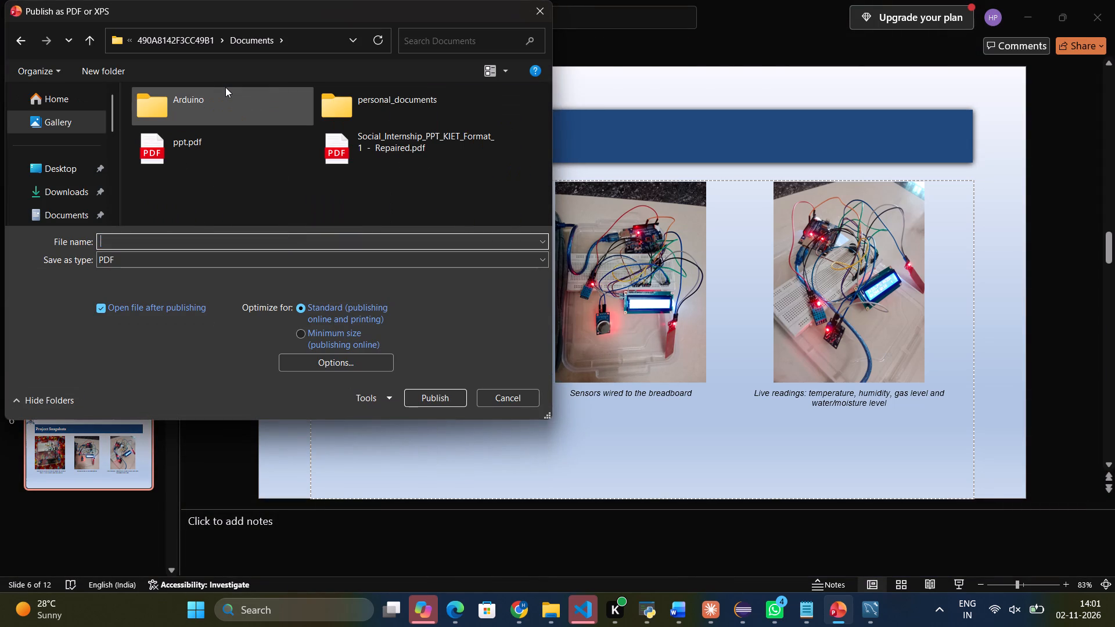
text(ppt)
key(BackSpace)
key(BackSpace)
key(BackSpace)
text(sc)
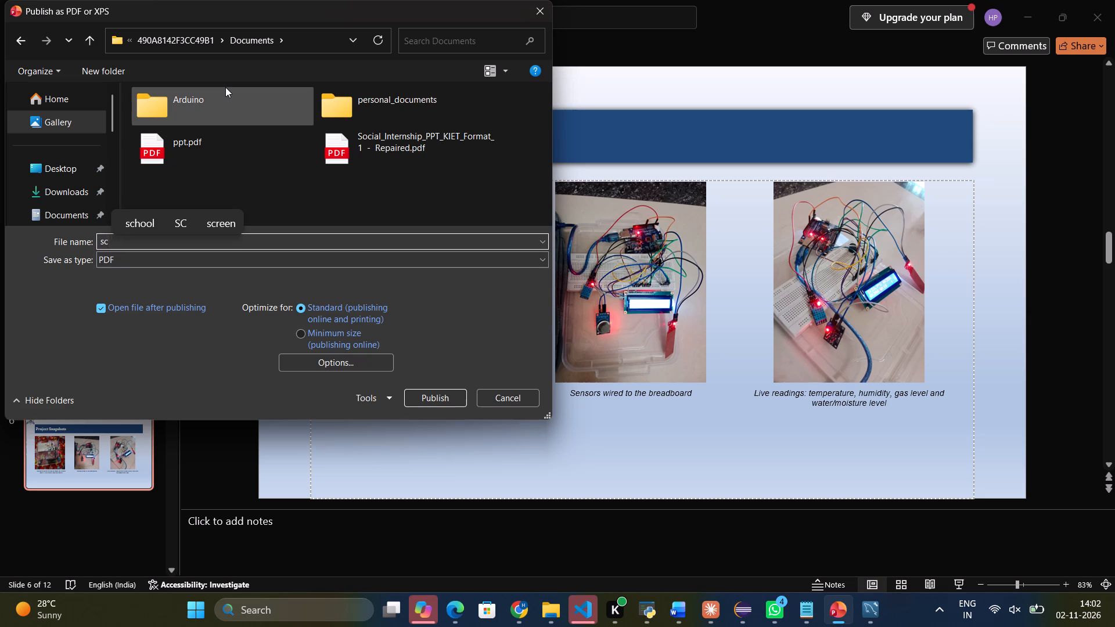
key(BackSpace)
text(ocial)
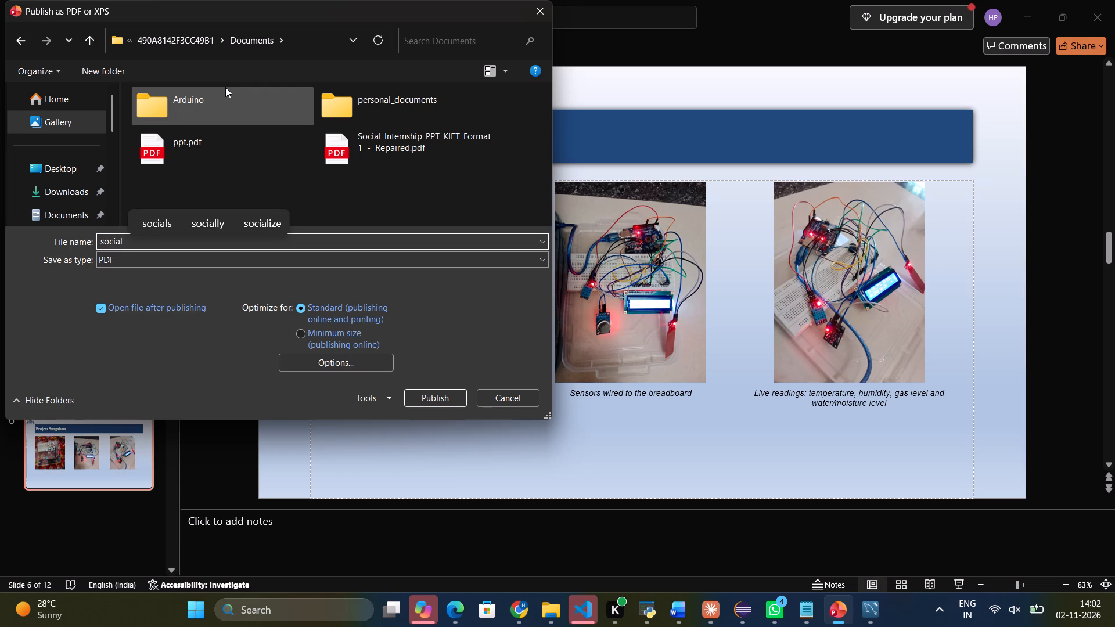
text(_internsho)
key(BackSpace)
text(ip)
key(Return)
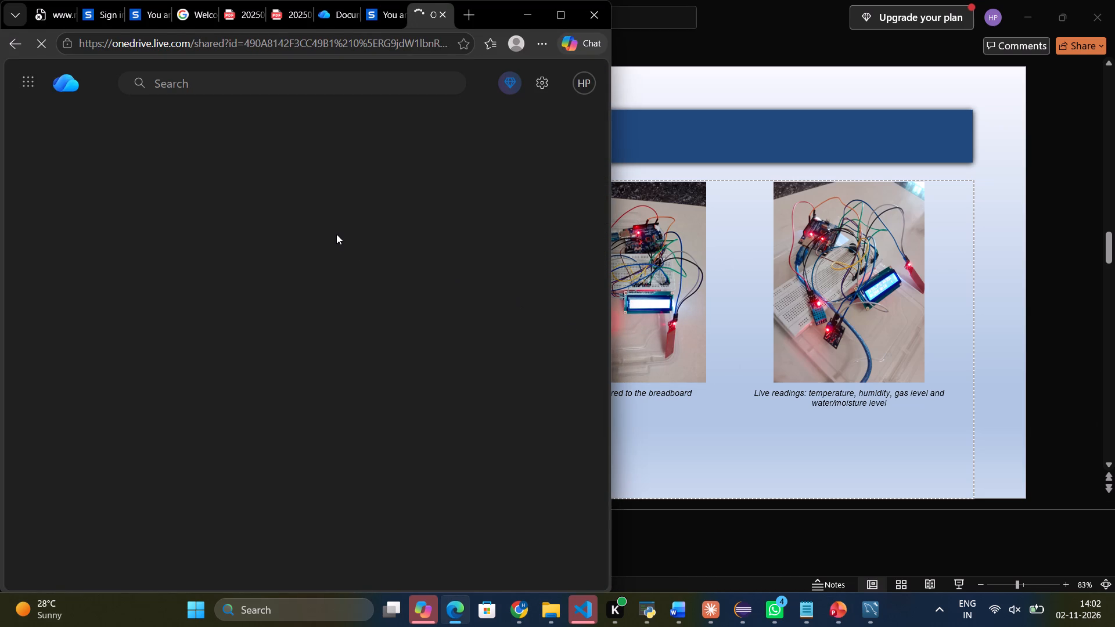
Examine the first pages of the exported social_internship.pdf in OneDrive, dismissing the cloud import offer, and close the preview.
click(30, 84)
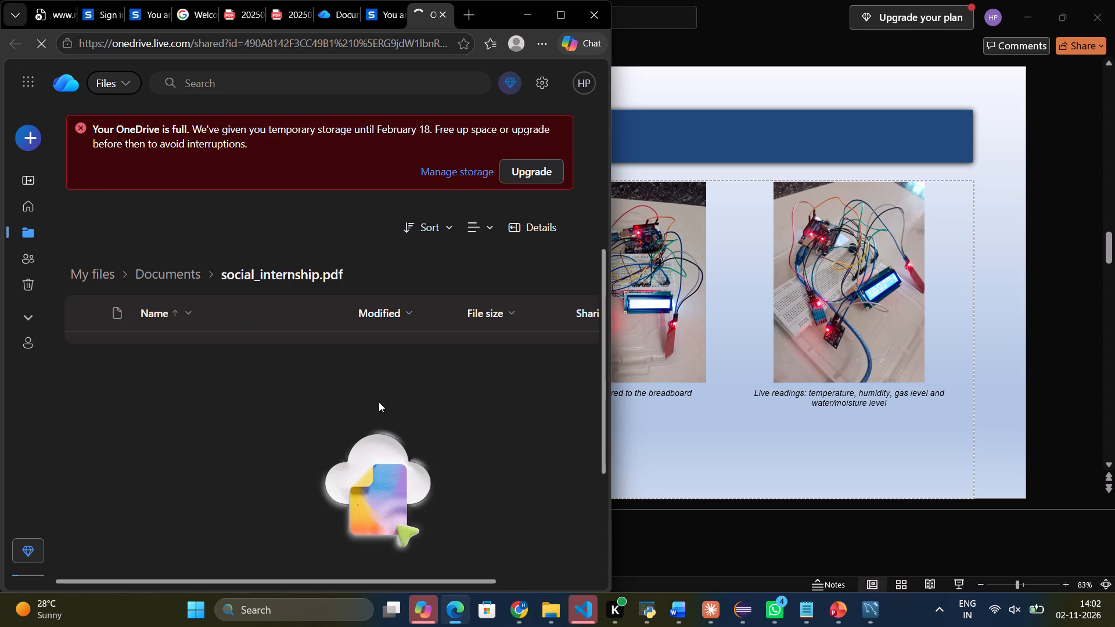
click(185, 311)
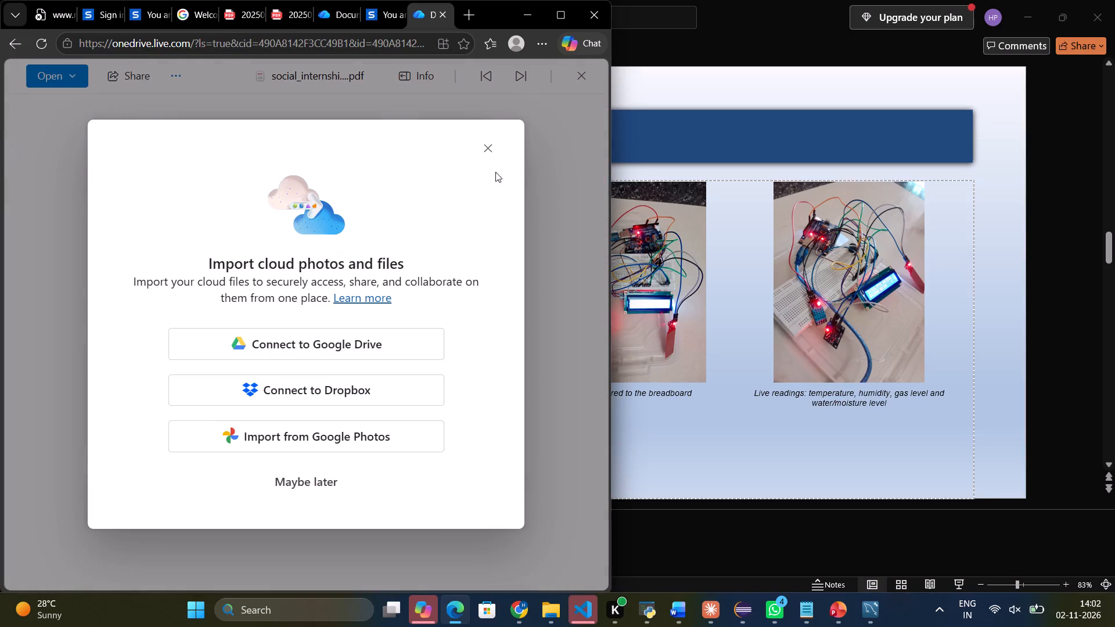
click(488, 149)
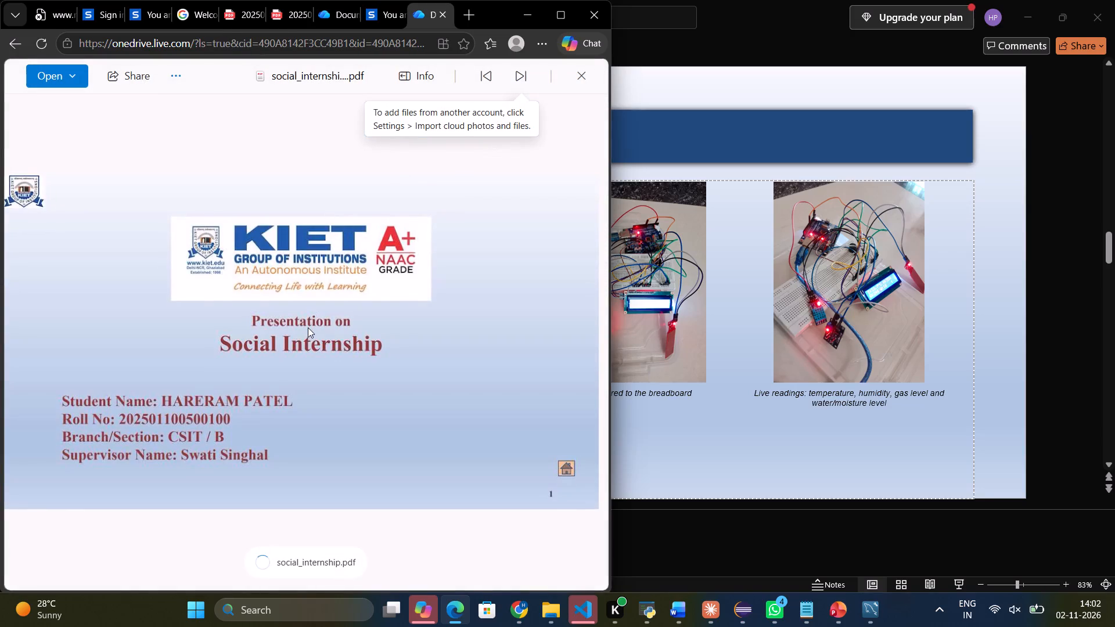
scroll(308, 327, down, 4)
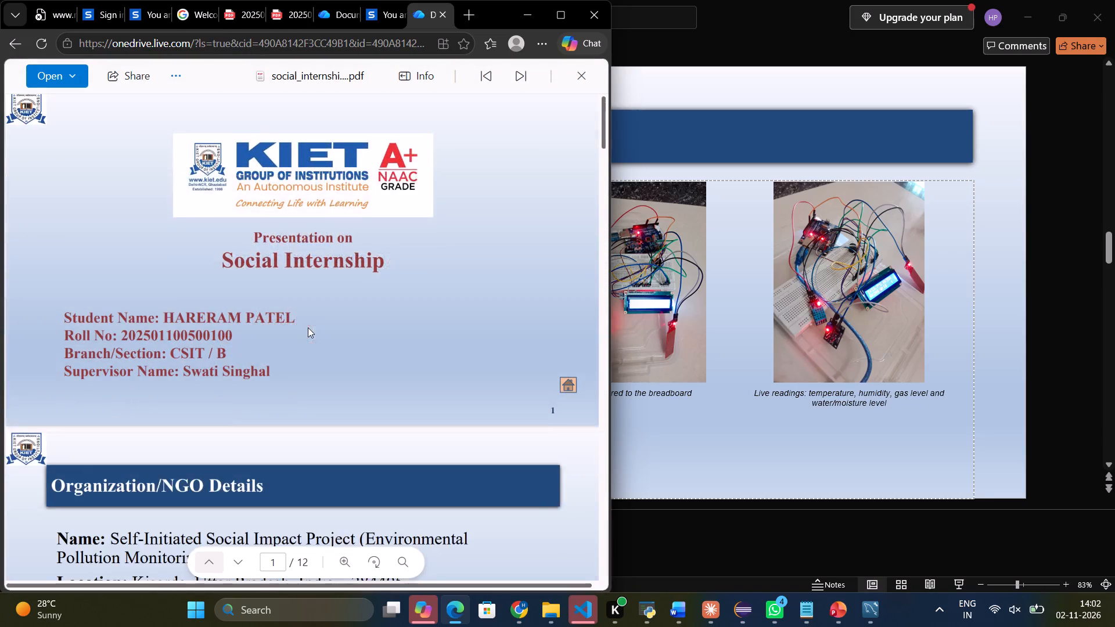
scroll(308, 327, down, 3)
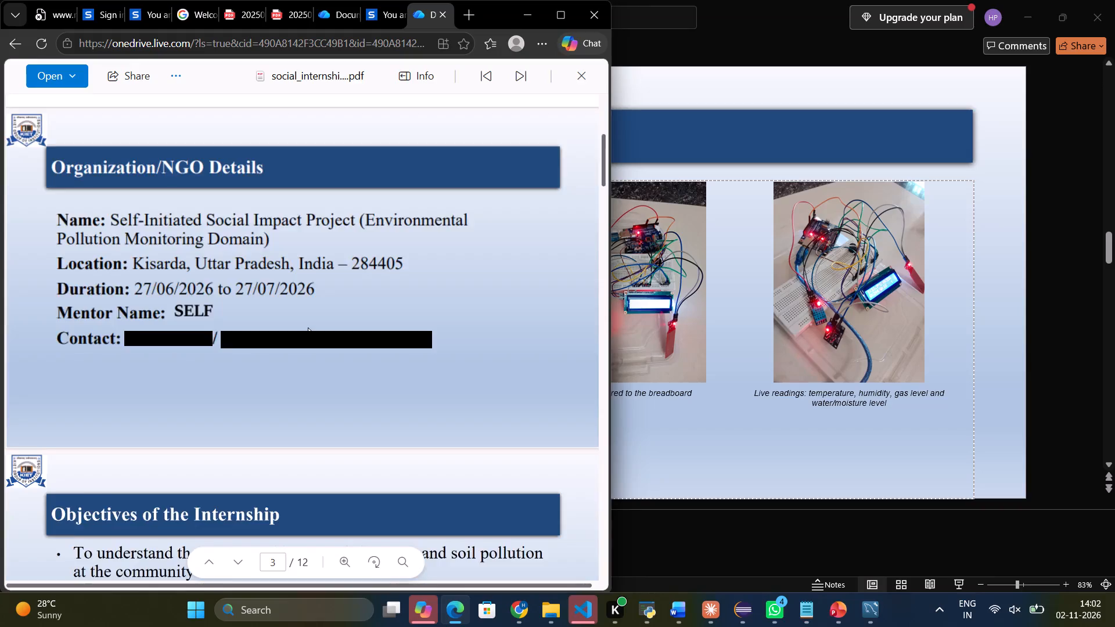
scroll(435, 252, down, 4)
scroll(435, 252, up, 2)
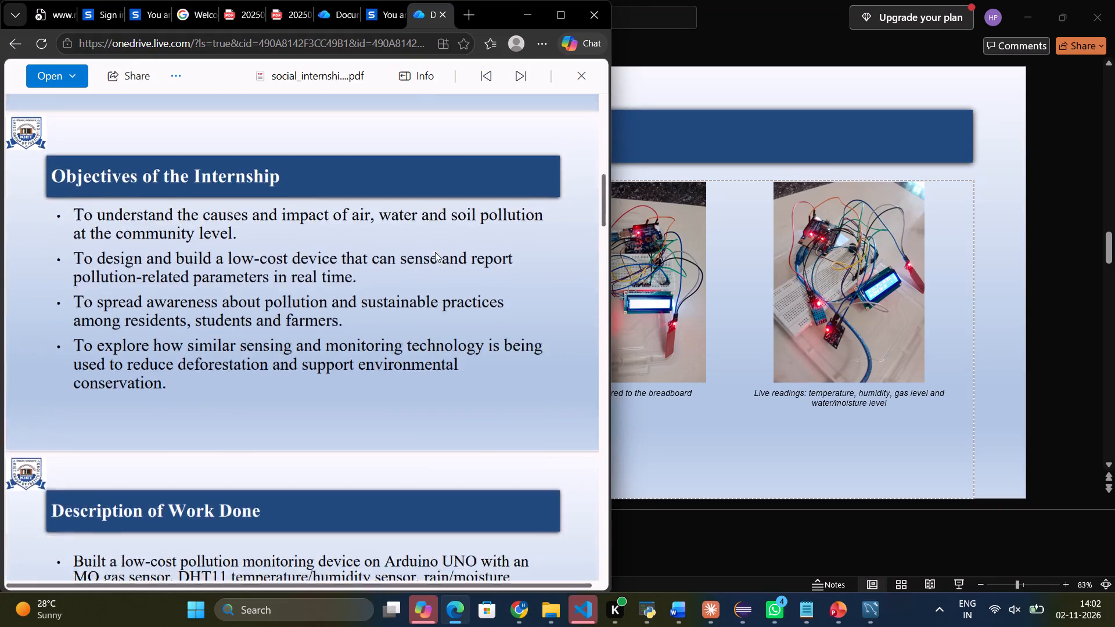
scroll(435, 252, up, 6)
click(69, 75)
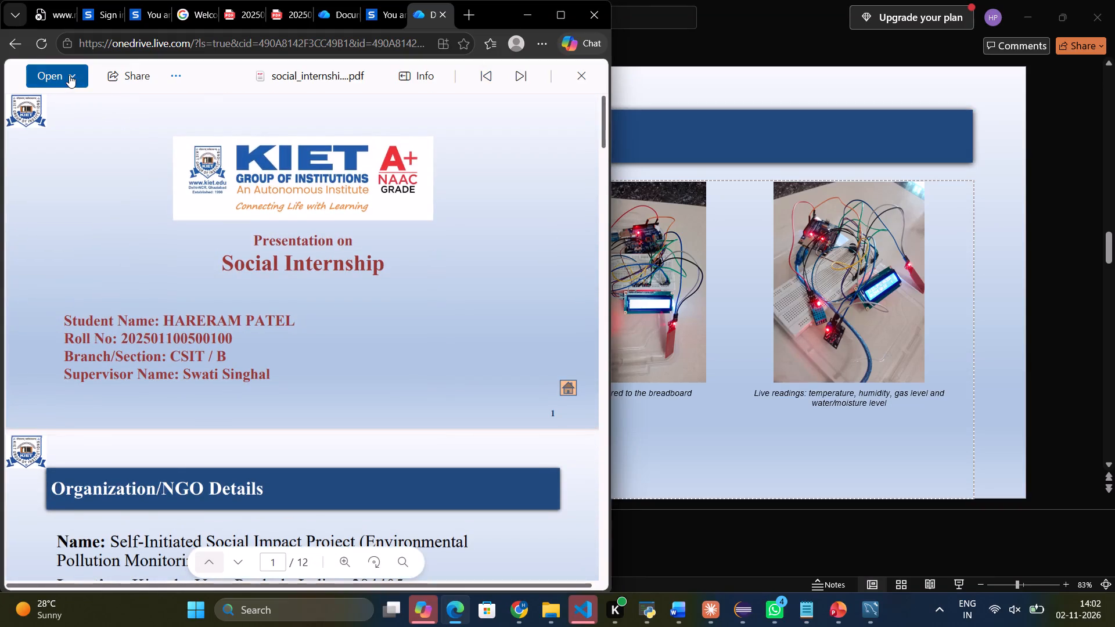
click(69, 75)
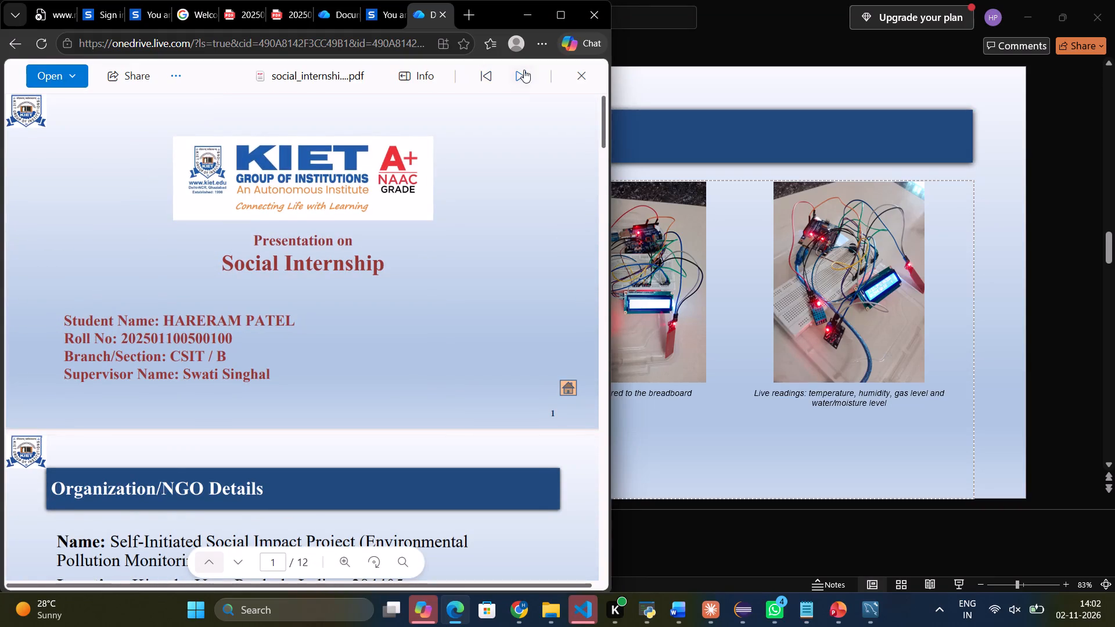
click(583, 82)
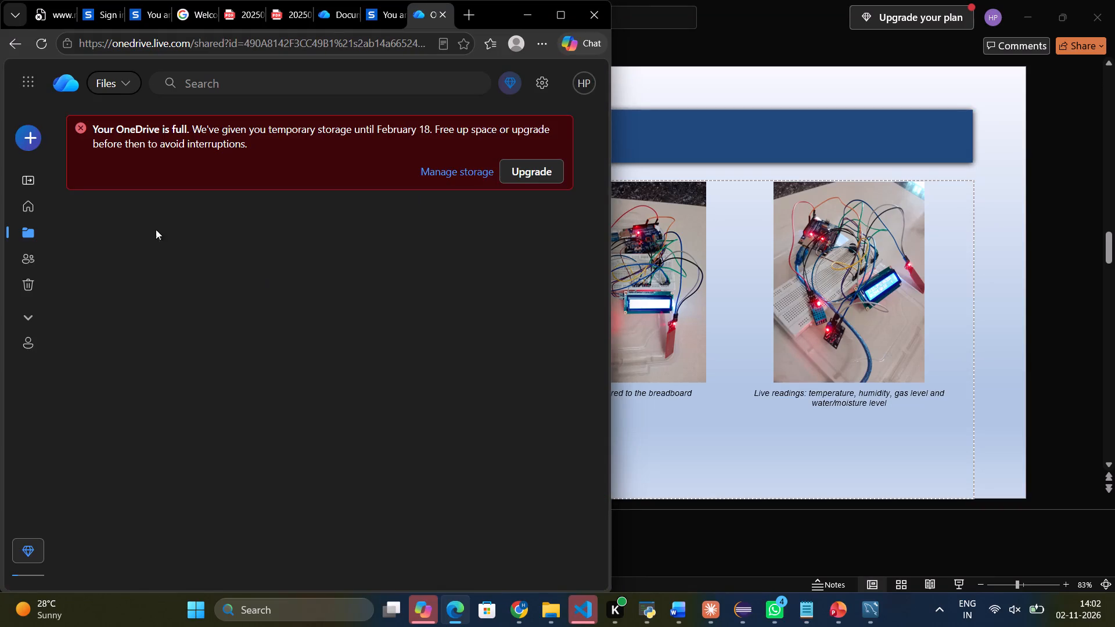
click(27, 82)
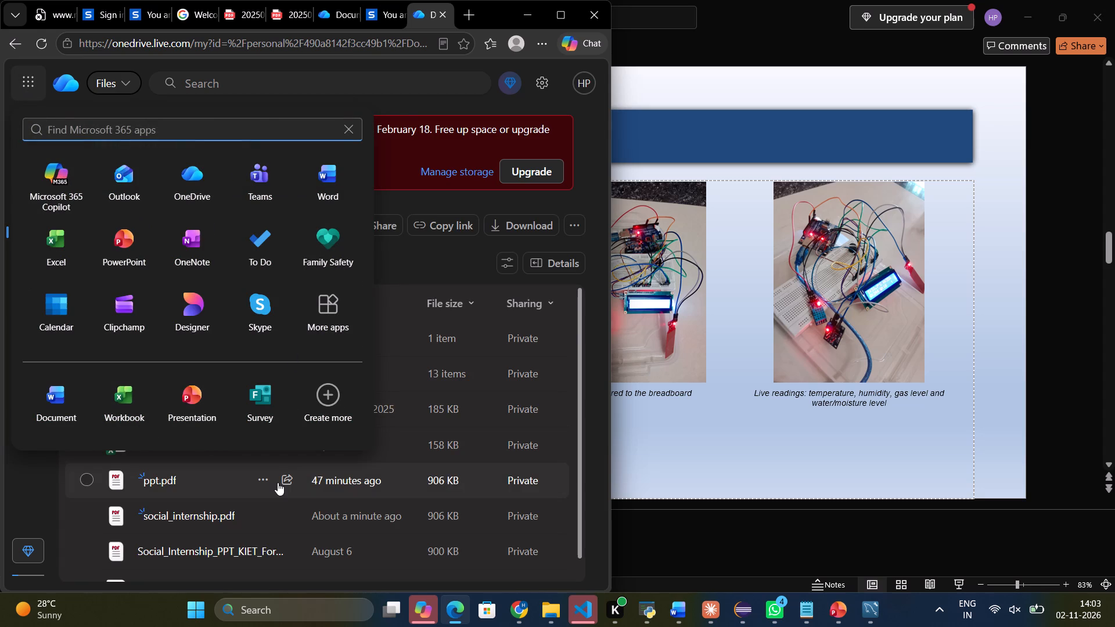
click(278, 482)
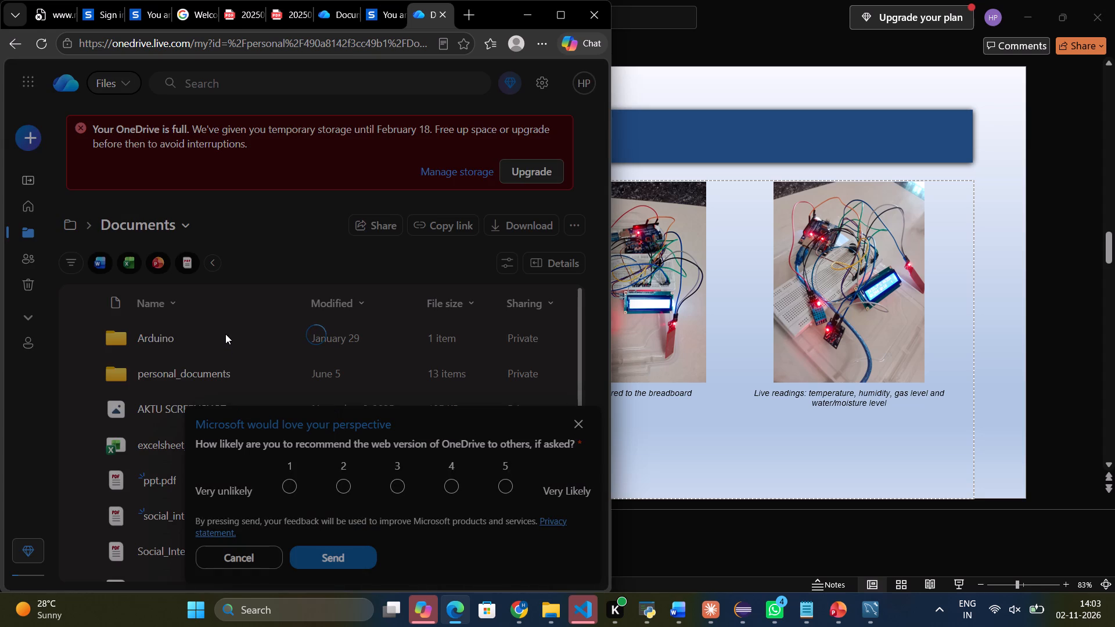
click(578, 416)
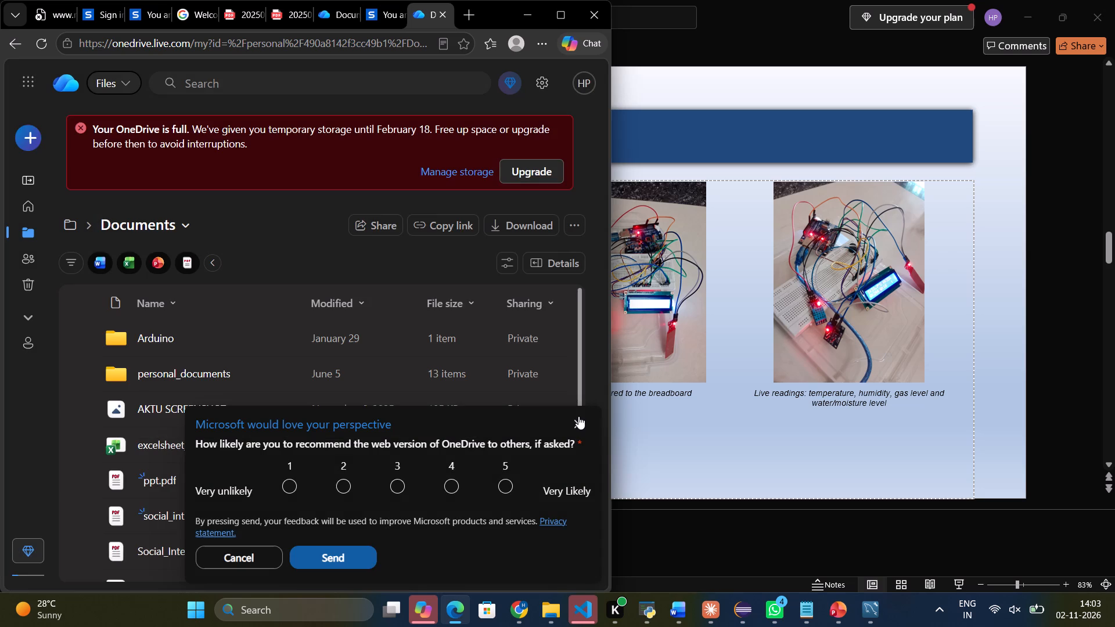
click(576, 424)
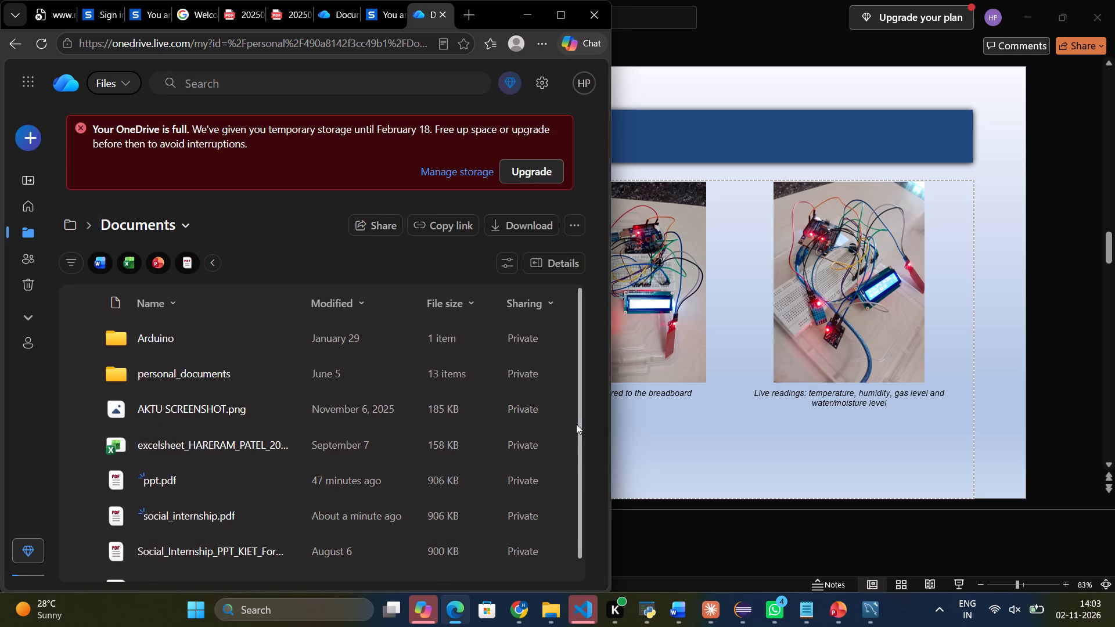
Copy the sharing link of the August 6 Social_Internship_PPT_KIET_Format PDF in Documents, allowing clipboard access.
scroll(383, 476, down, 1)
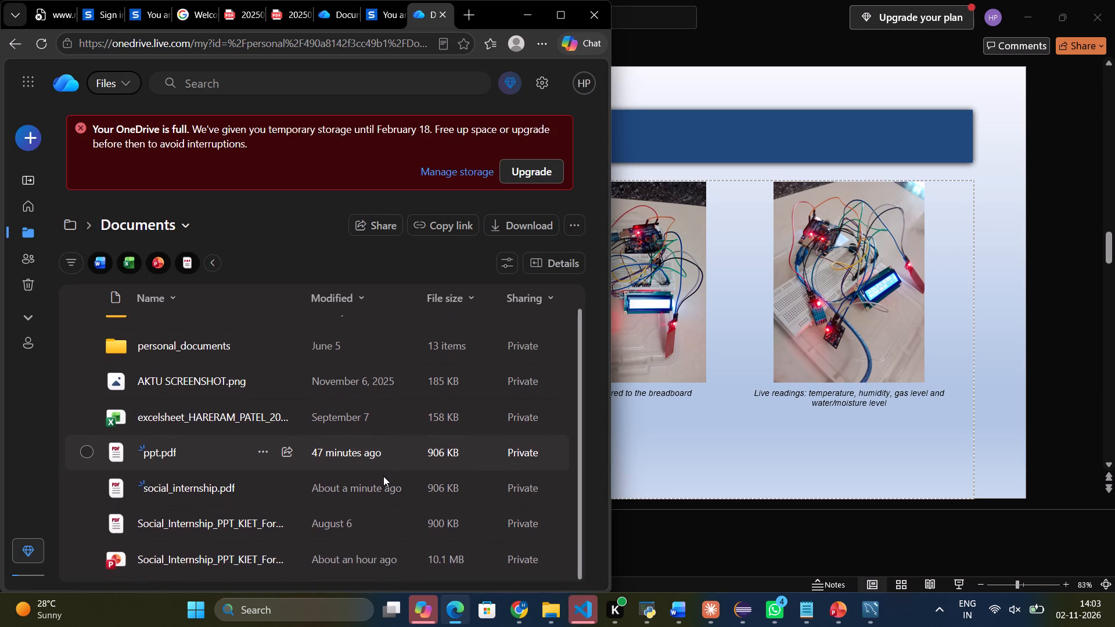
scroll(383, 476, down, 2)
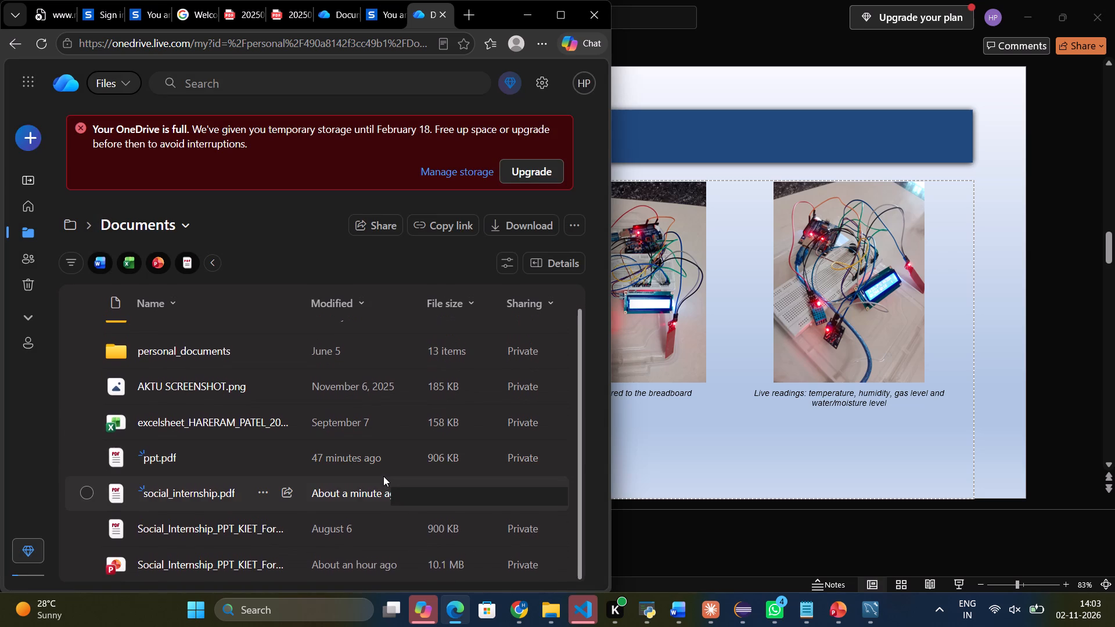
right_click(228, 522)
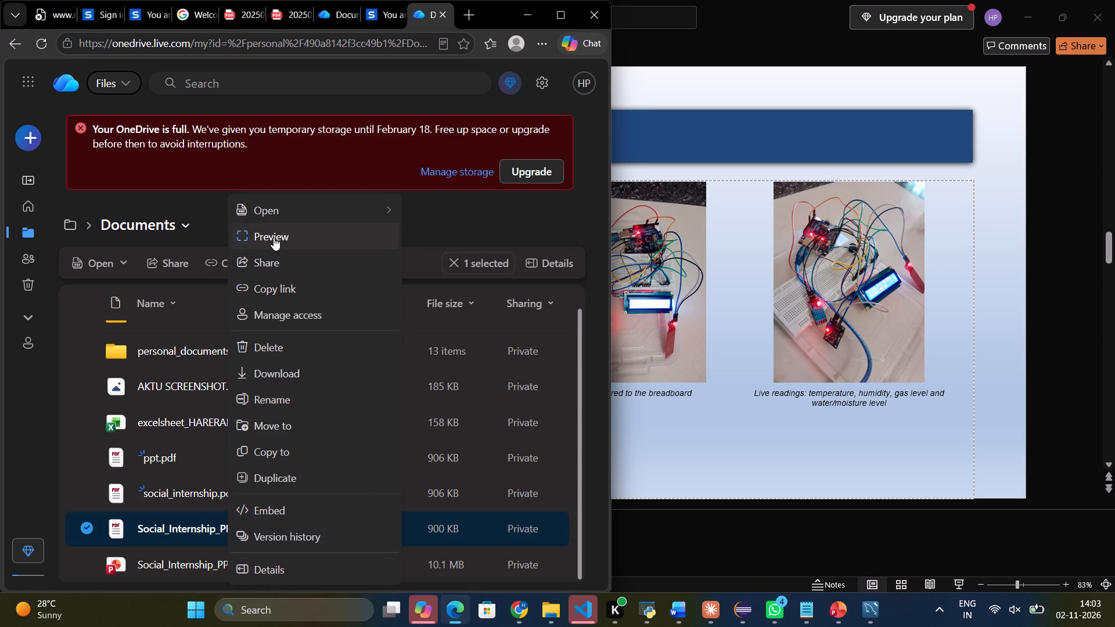
click(272, 295)
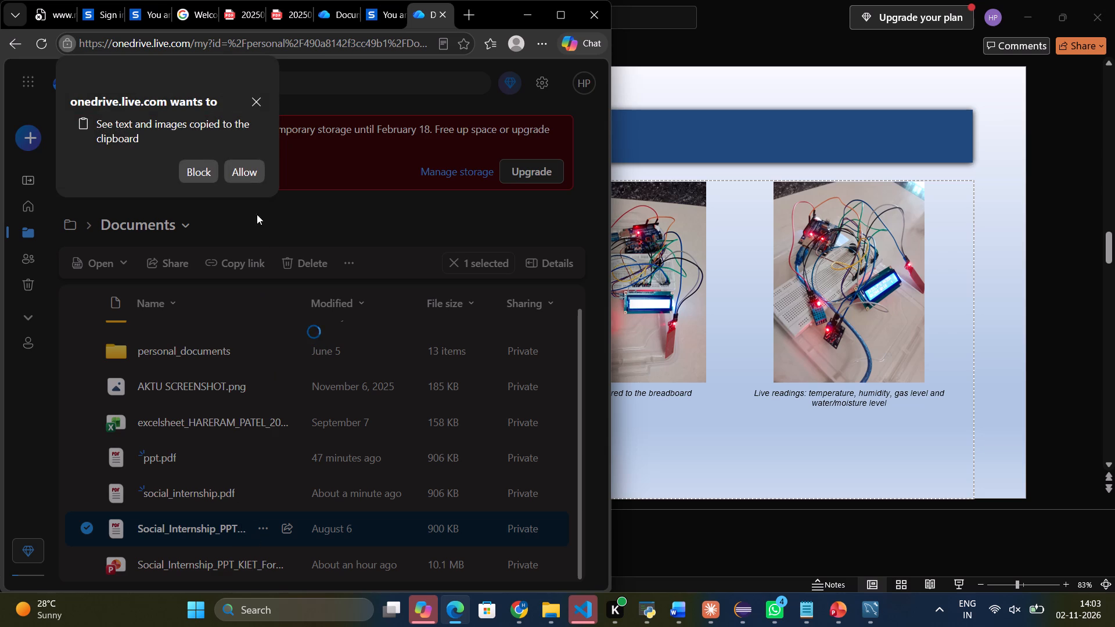
click(237, 171)
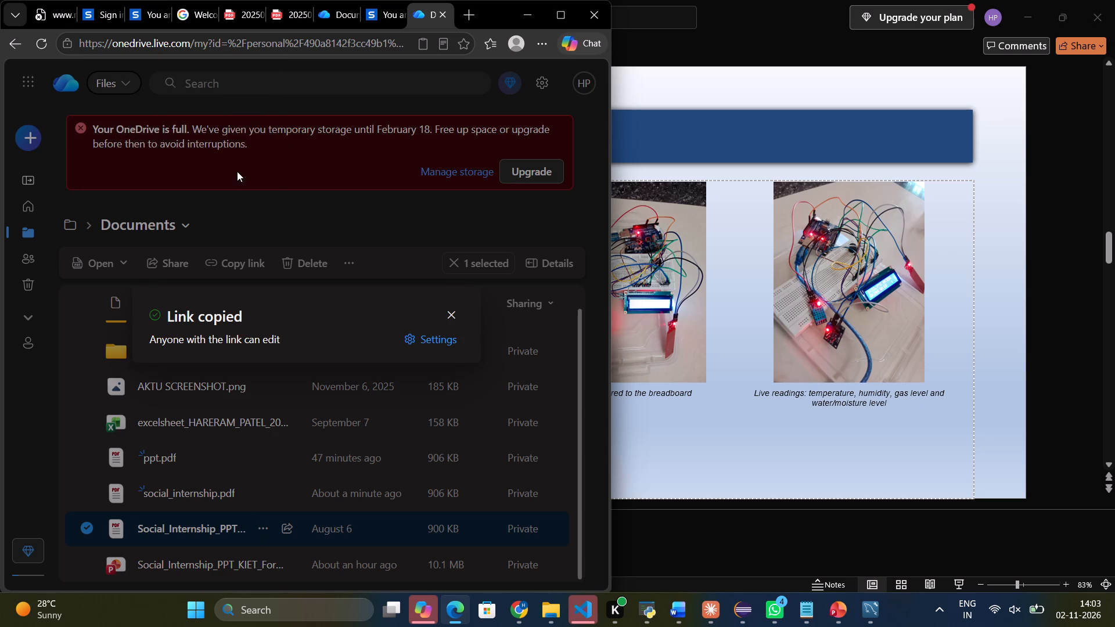
click(448, 316)
Open the August 6 Social_Internship_PPT PDF and look through it from the title page to the end and back, dismissing the page-extraction tip.
double_click(239, 535)
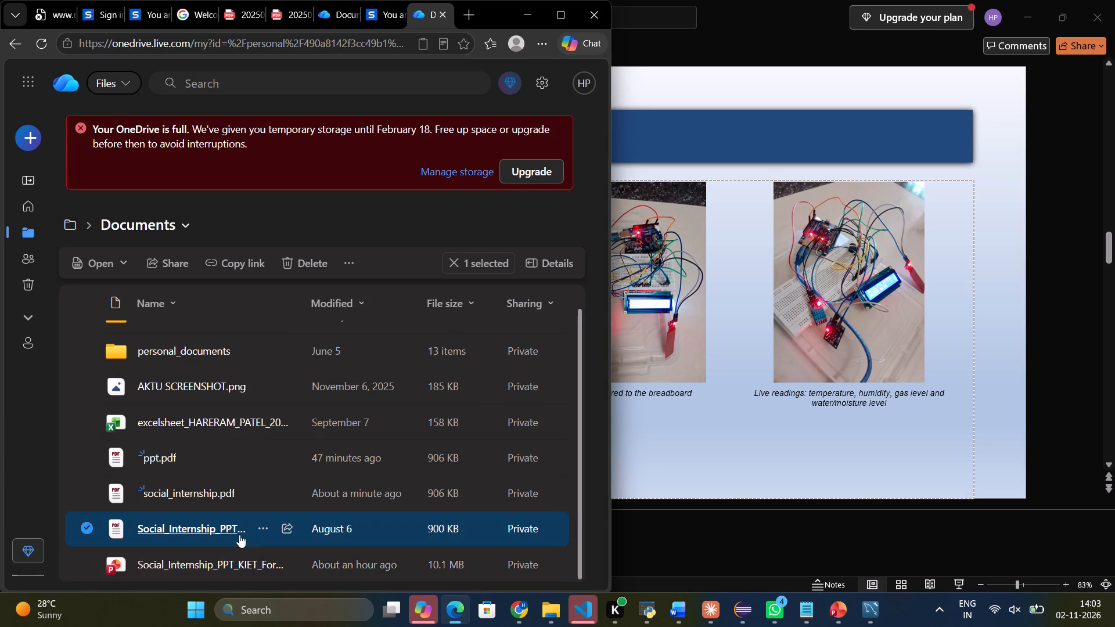
scroll(265, 457, down, 2)
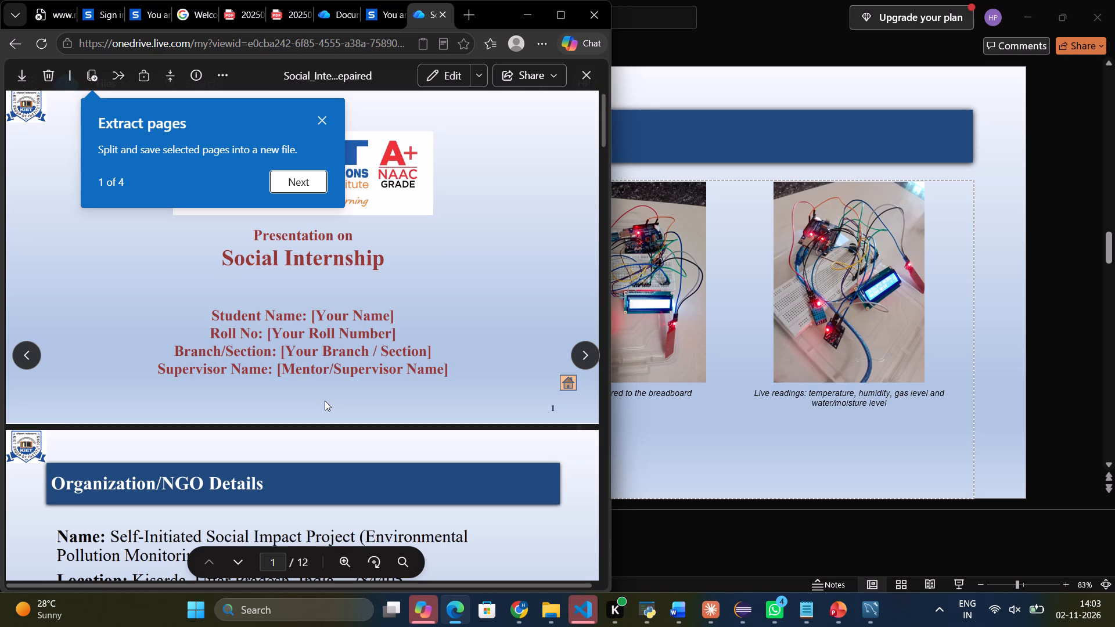
scroll(325, 401, down, 10)
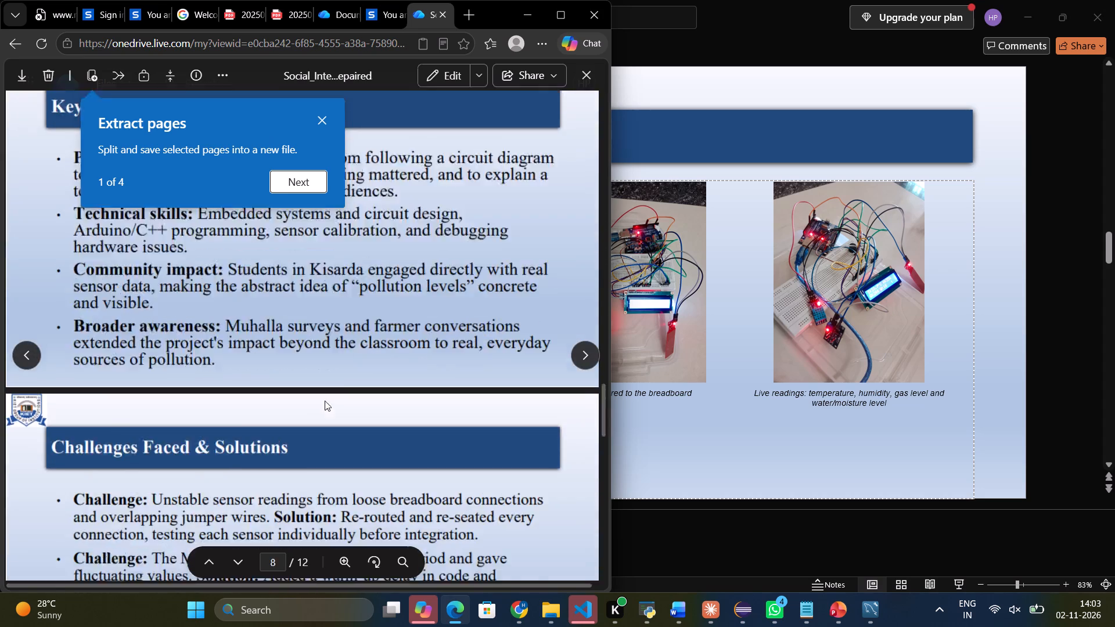
scroll(325, 401, down, 9)
click(316, 118)
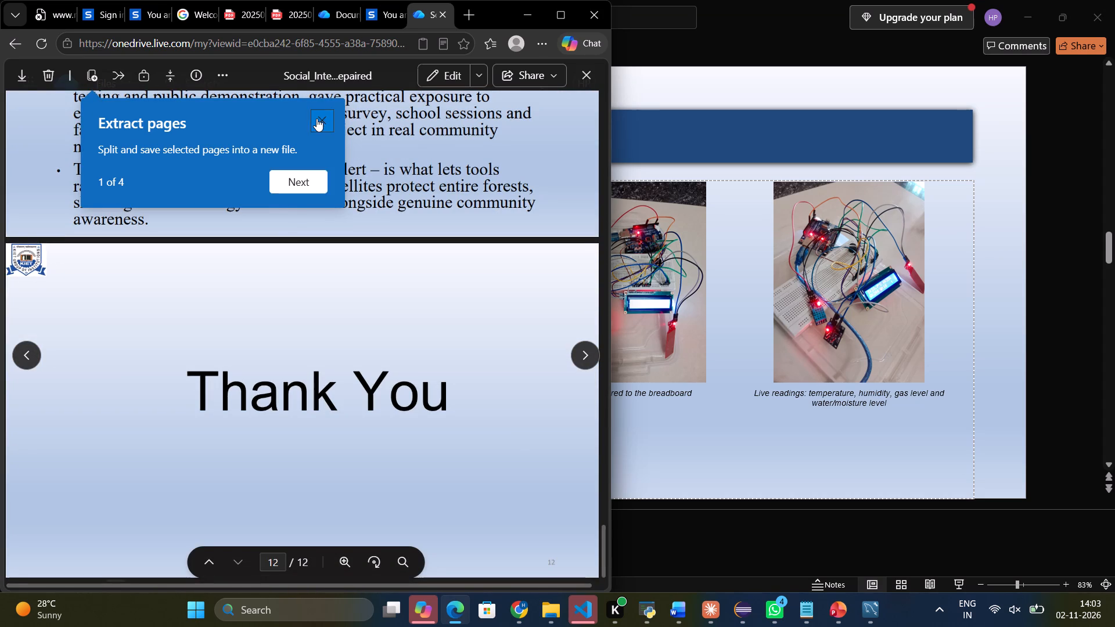
scroll(392, 244, up, 13)
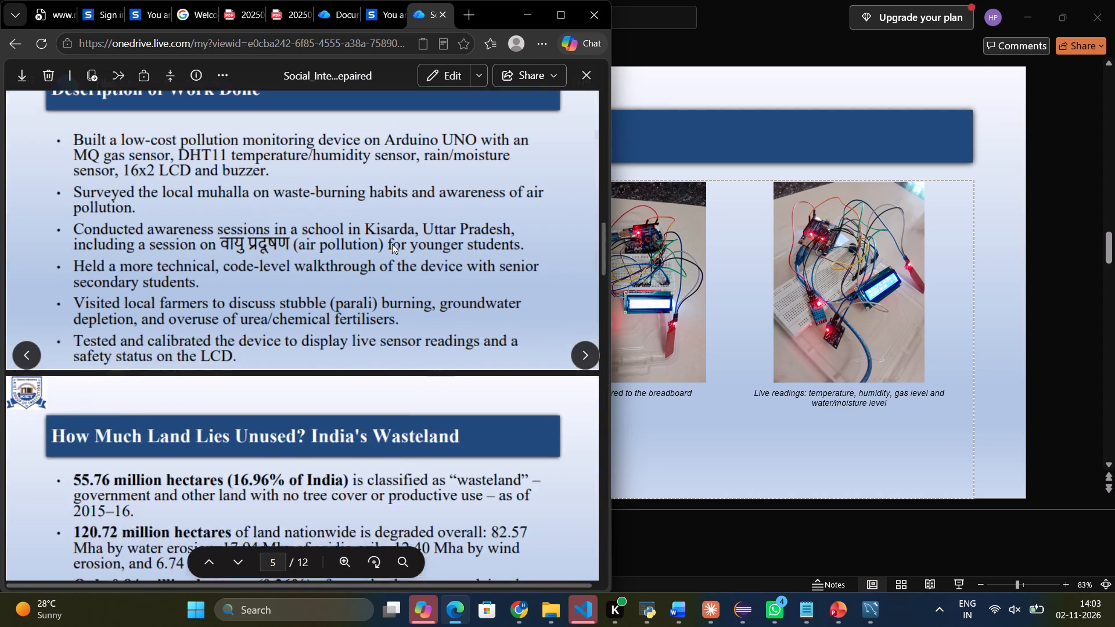
scroll(459, 440, up, 11)
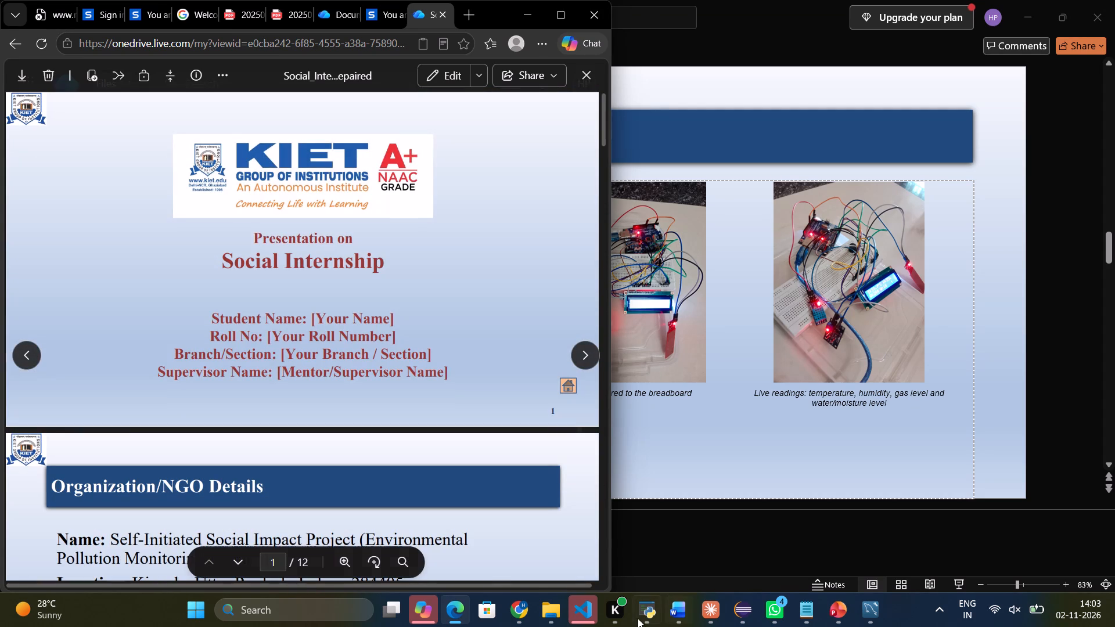
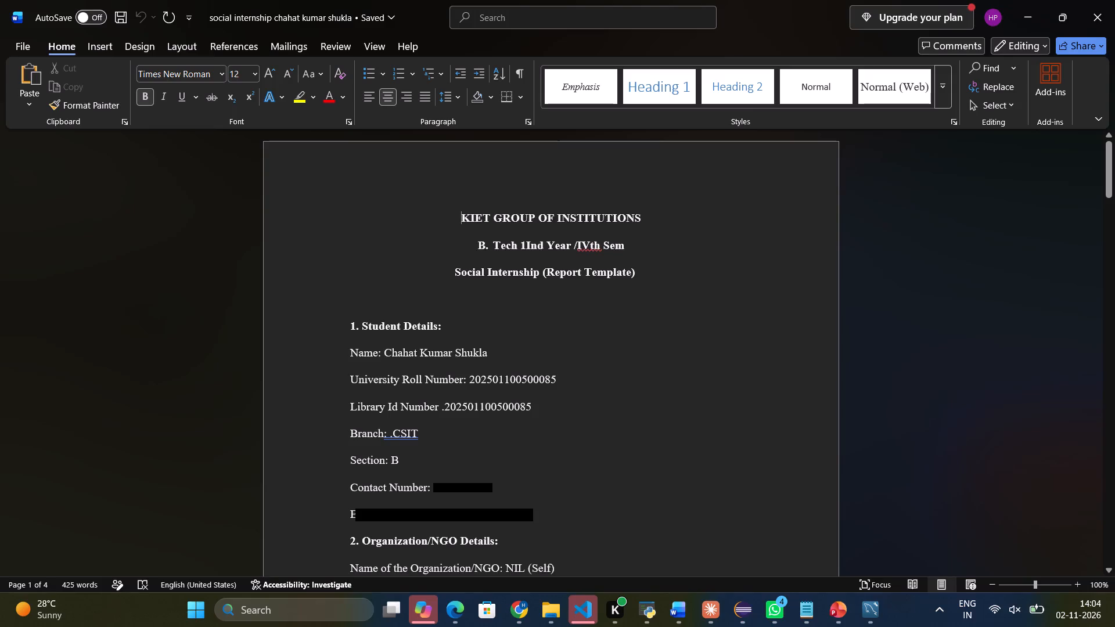
Replace the bracketed Report Template text in the title line with Report, making it read Social Internship Report.
drag(637, 271, 556, 266)
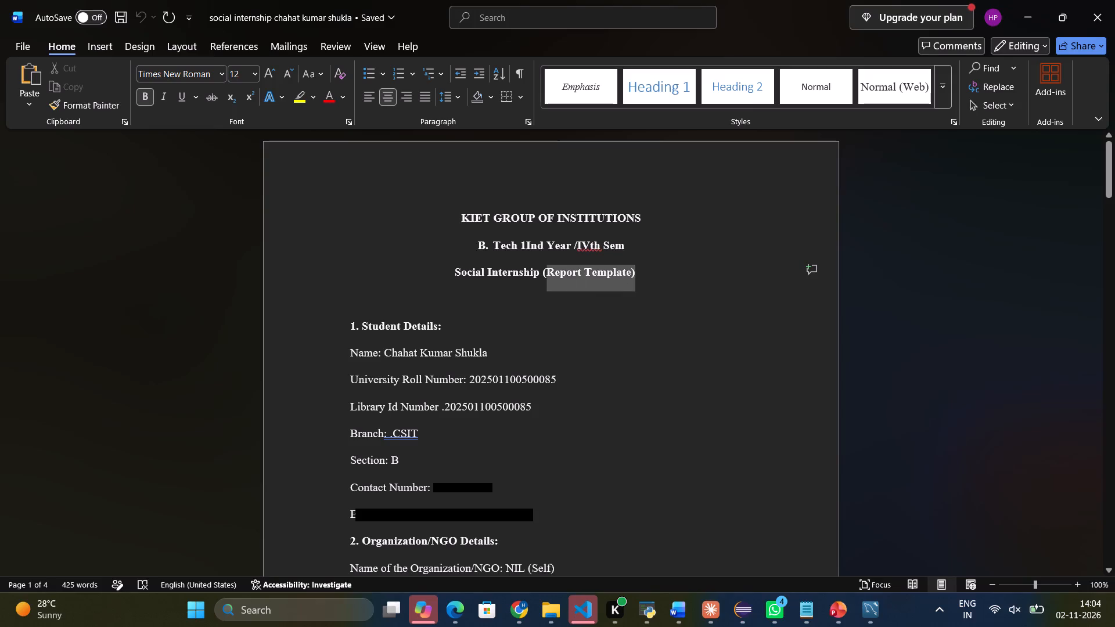
drag(556, 266, 555, 268)
drag(555, 268, 559, 269)
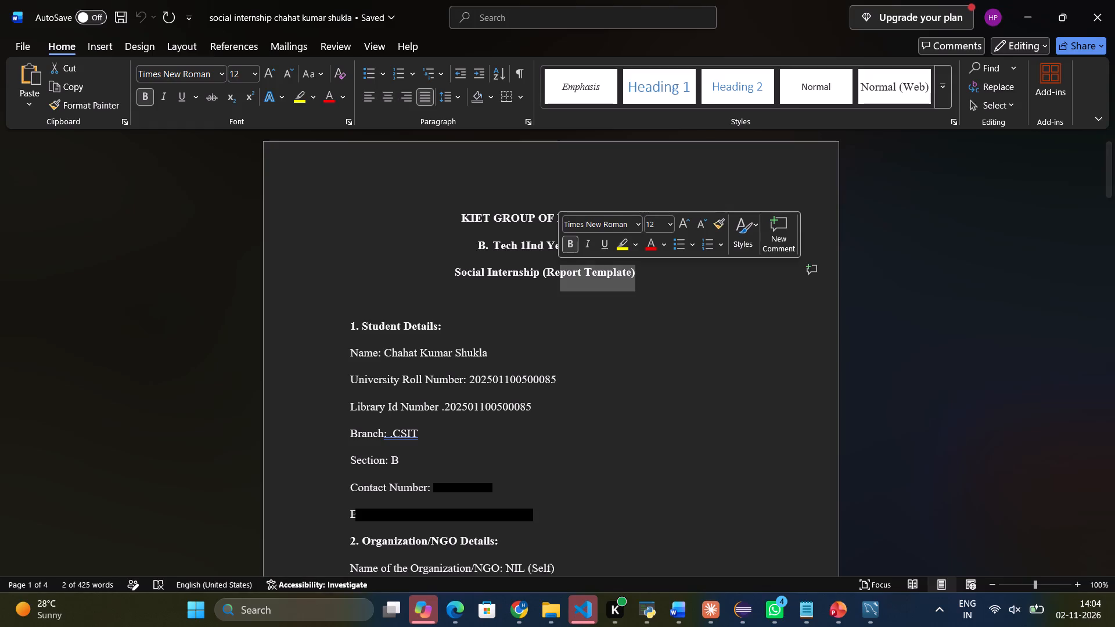
click(649, 272)
key(BackSpace)
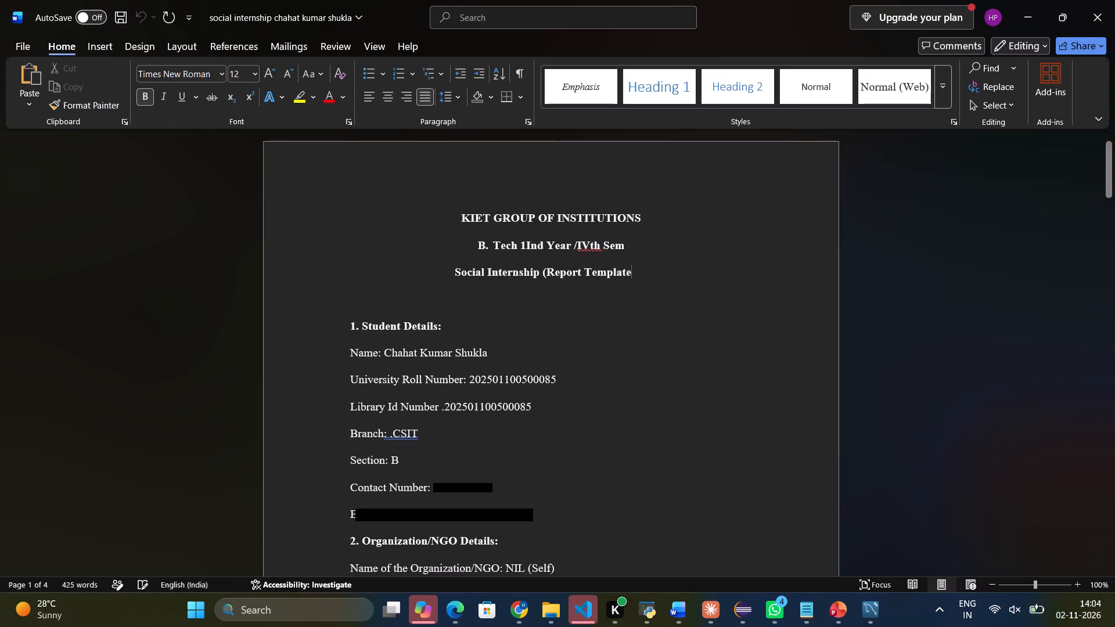
key(BackSpace)
key(BackSpace)
key(BackSpace)
key(BackSpace)
key(BackSpace)
key(BackSpace)
key(BackSpace)
key(BackSpace)
key(BackSpace)
key(BackSpace)
key(BackSpace)
key(BackSpace)
key(BackSpace)
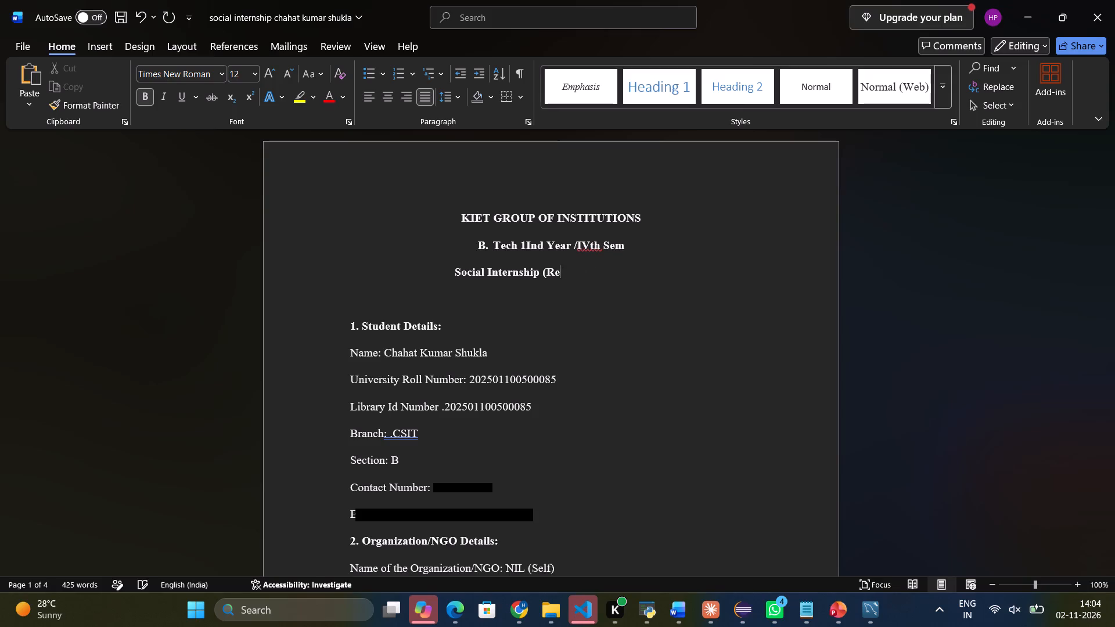
key(BackSpace)
key(BackSpace)
key(BackSpace)
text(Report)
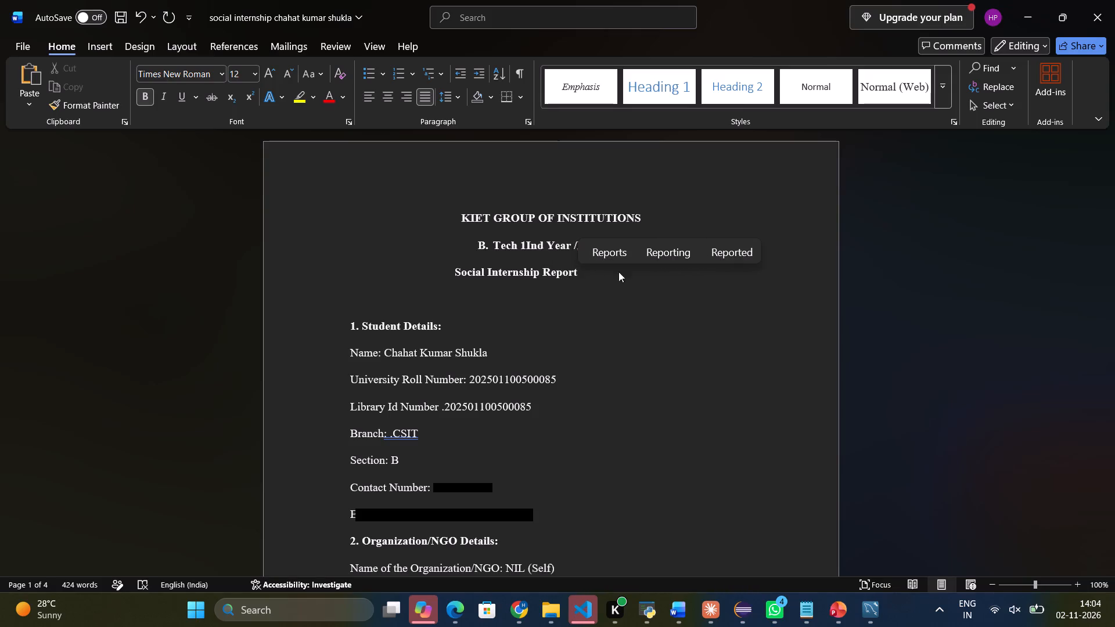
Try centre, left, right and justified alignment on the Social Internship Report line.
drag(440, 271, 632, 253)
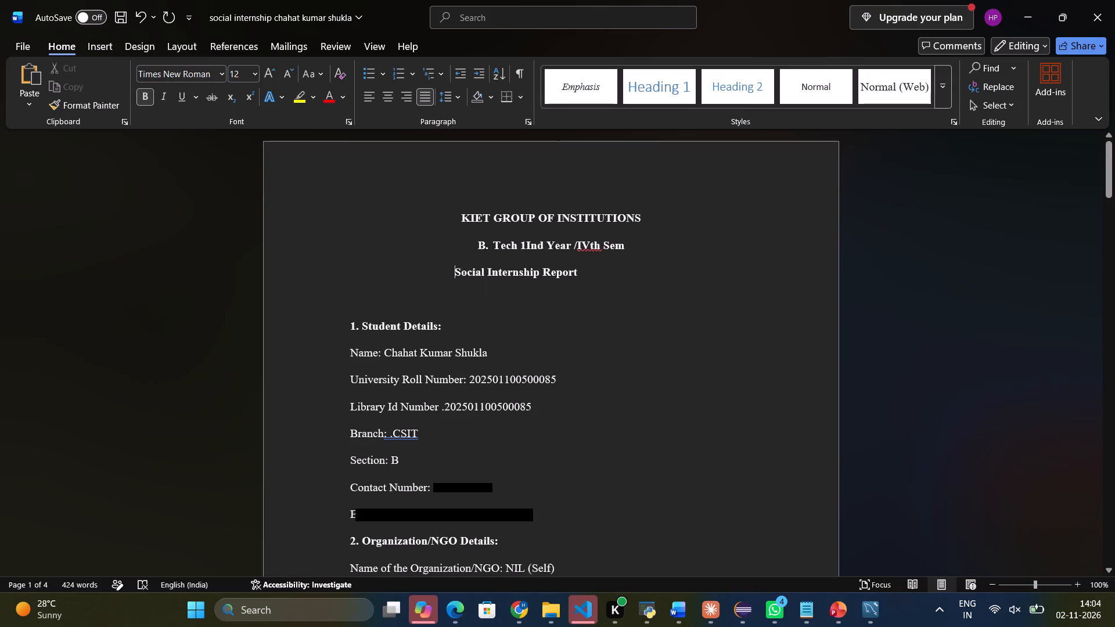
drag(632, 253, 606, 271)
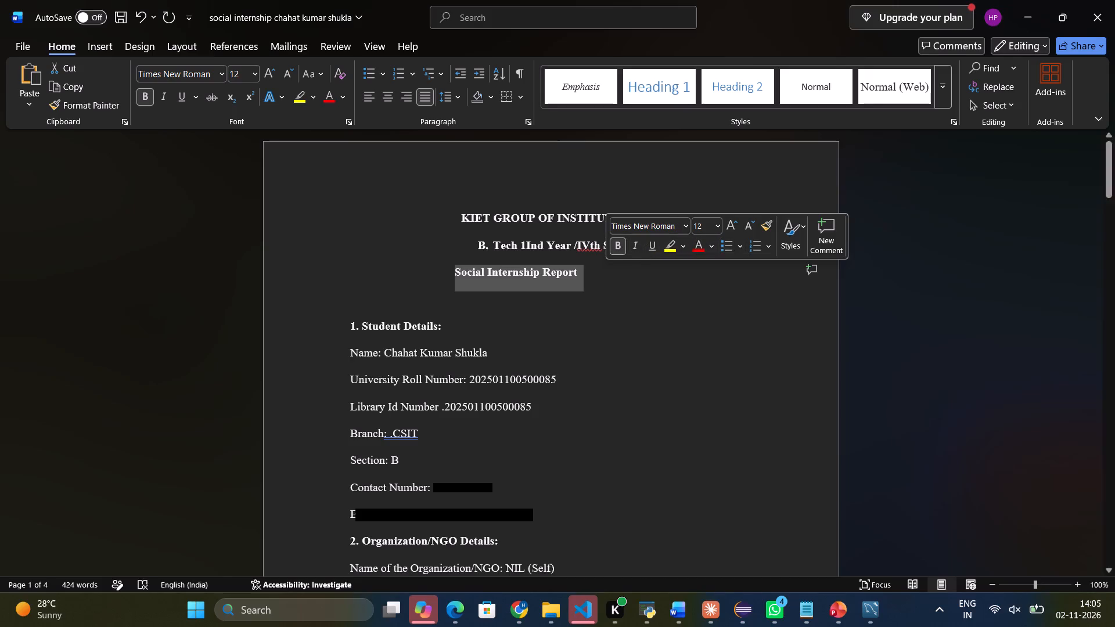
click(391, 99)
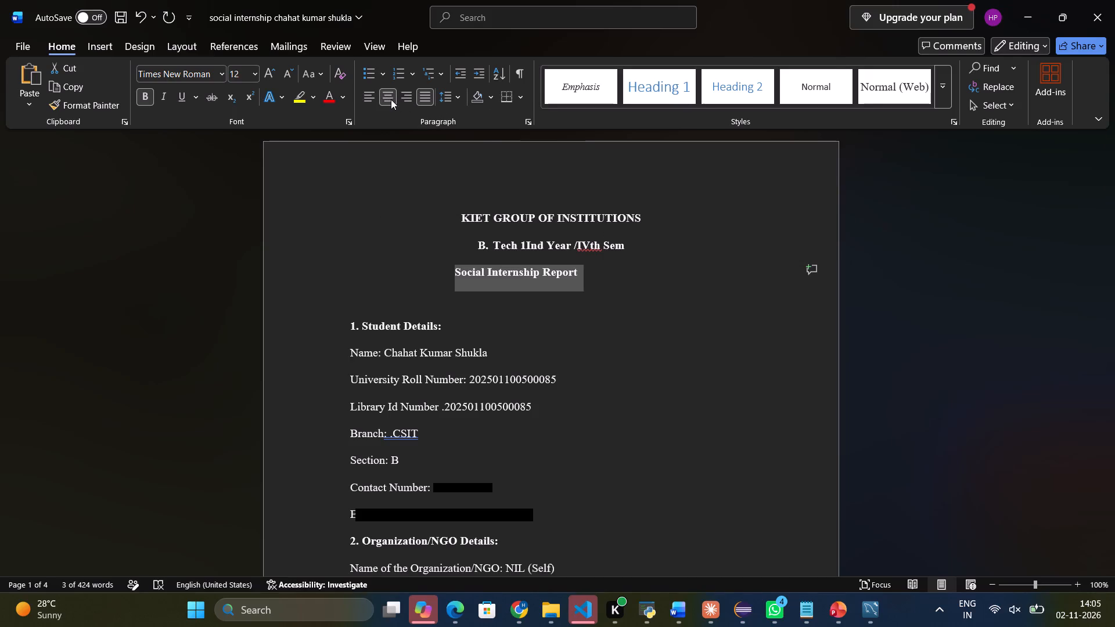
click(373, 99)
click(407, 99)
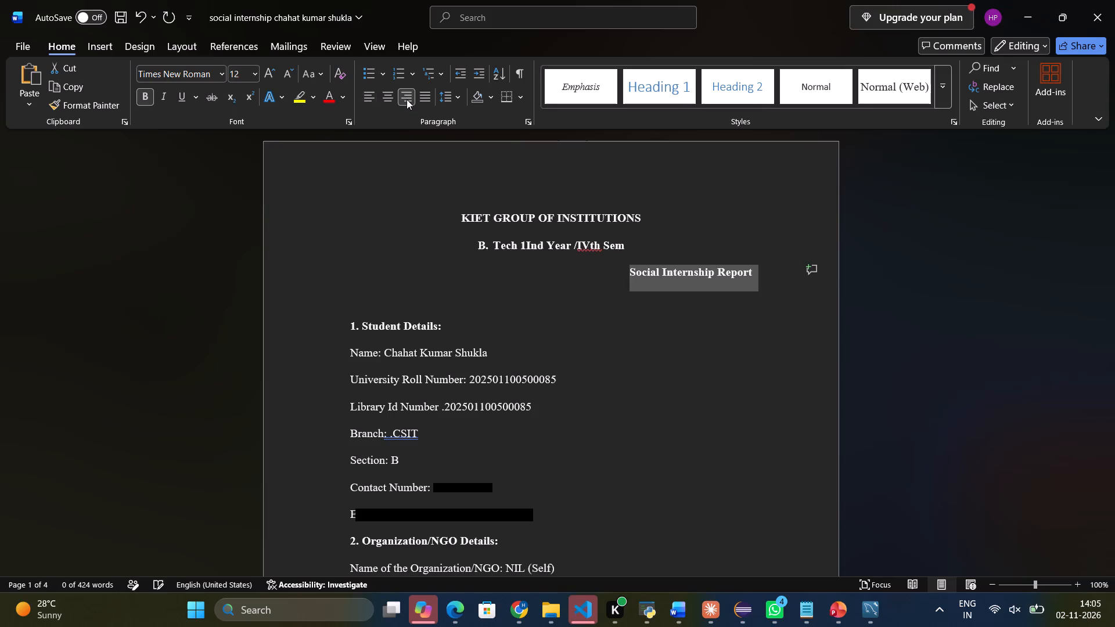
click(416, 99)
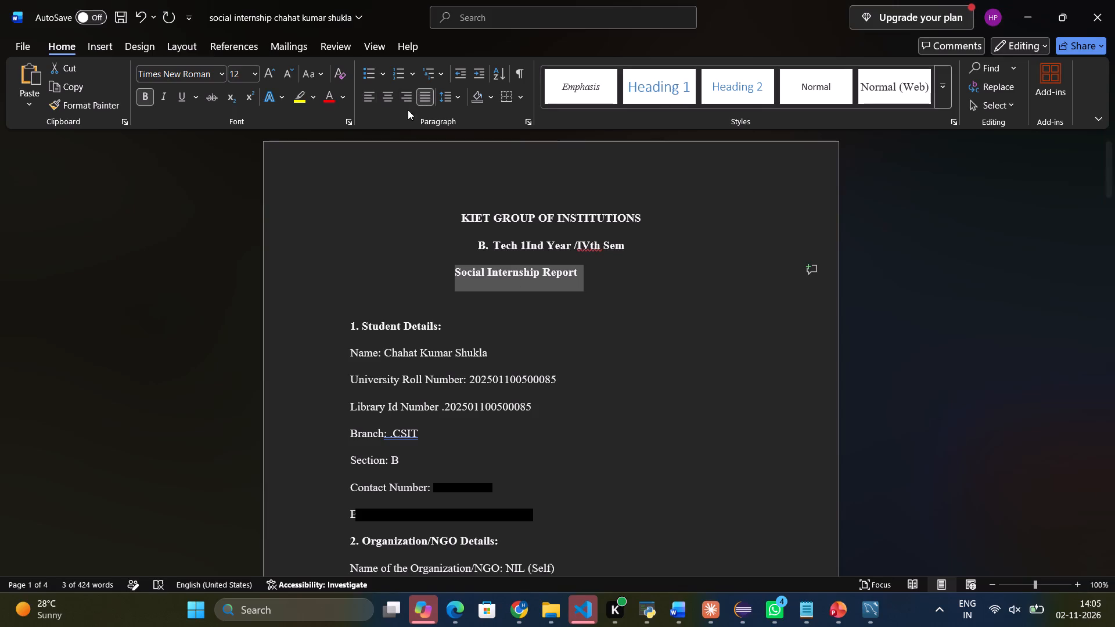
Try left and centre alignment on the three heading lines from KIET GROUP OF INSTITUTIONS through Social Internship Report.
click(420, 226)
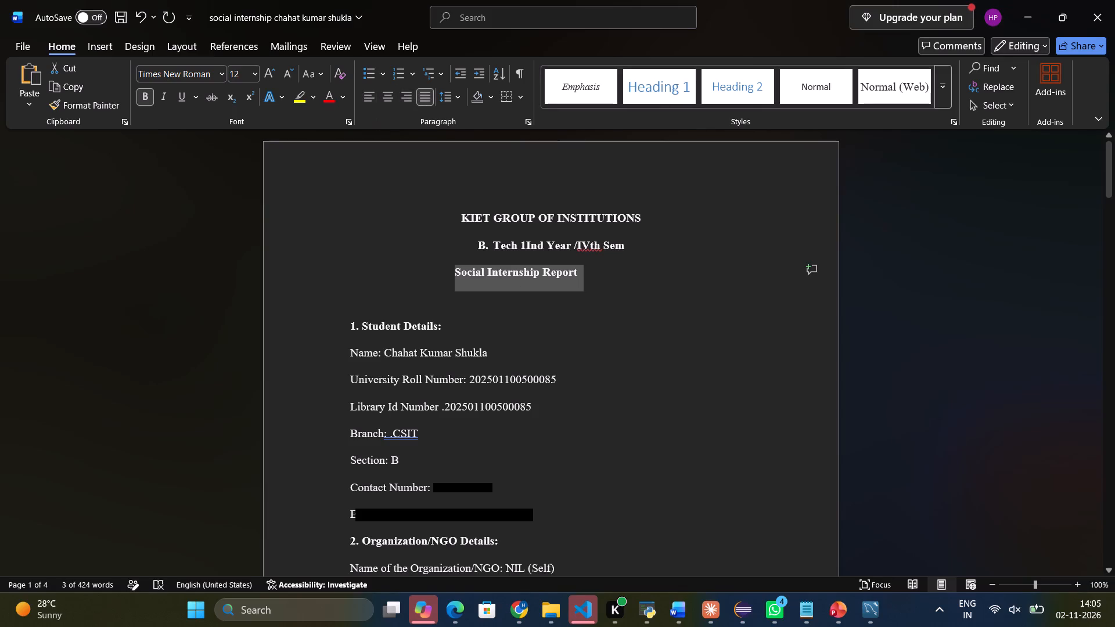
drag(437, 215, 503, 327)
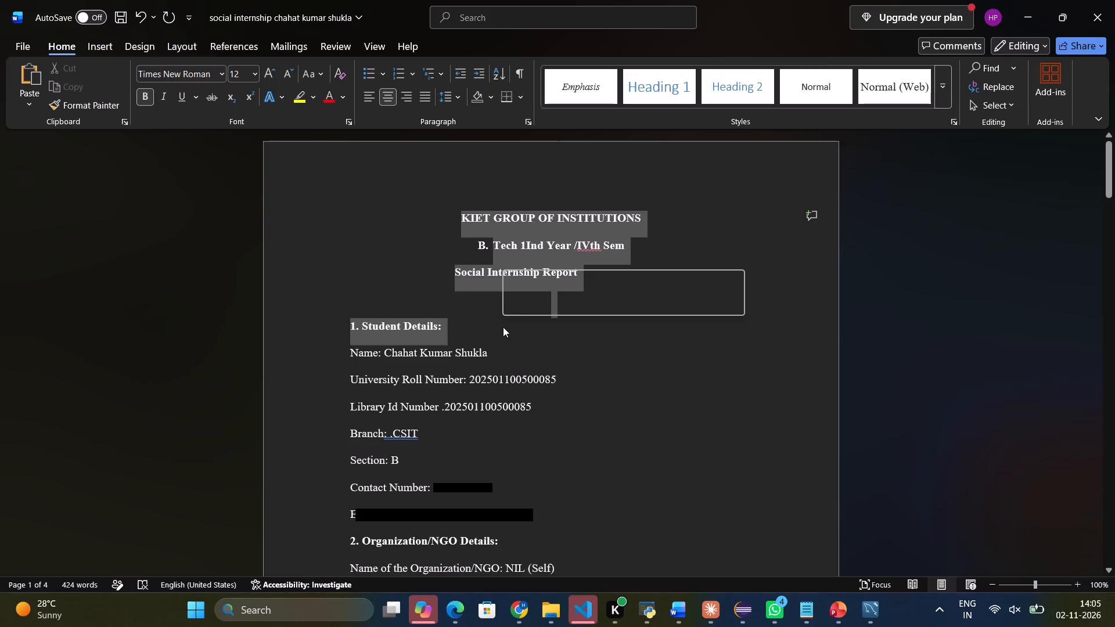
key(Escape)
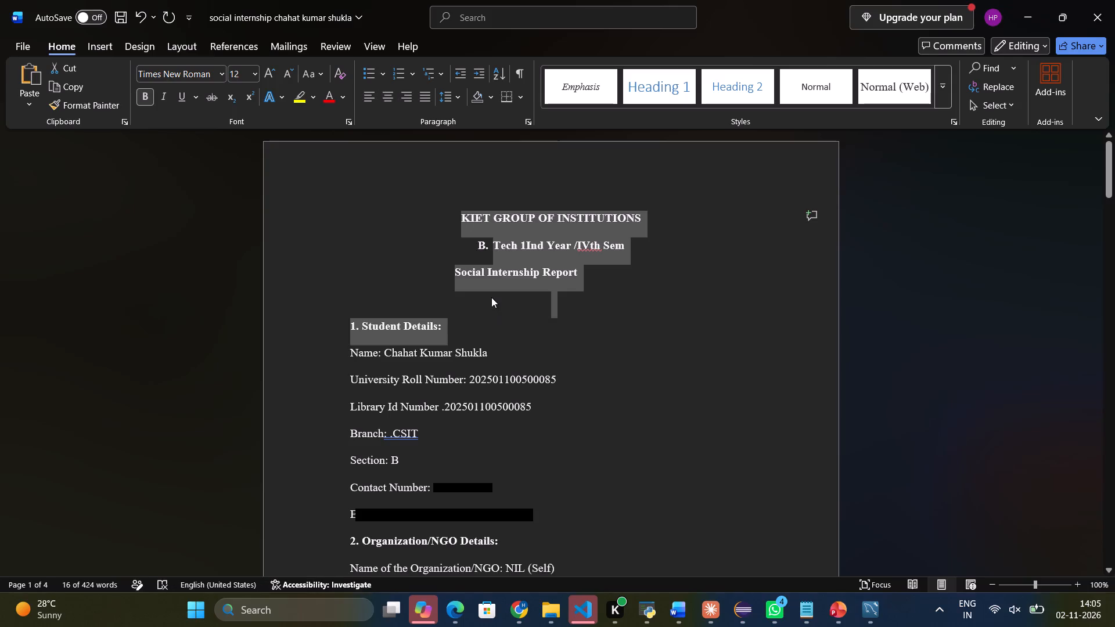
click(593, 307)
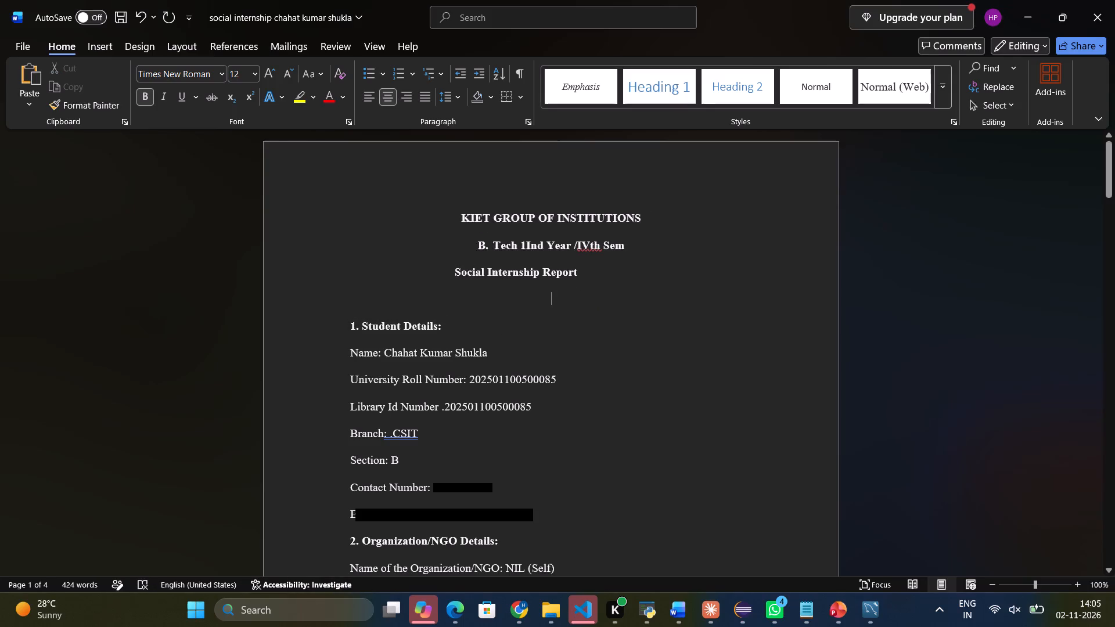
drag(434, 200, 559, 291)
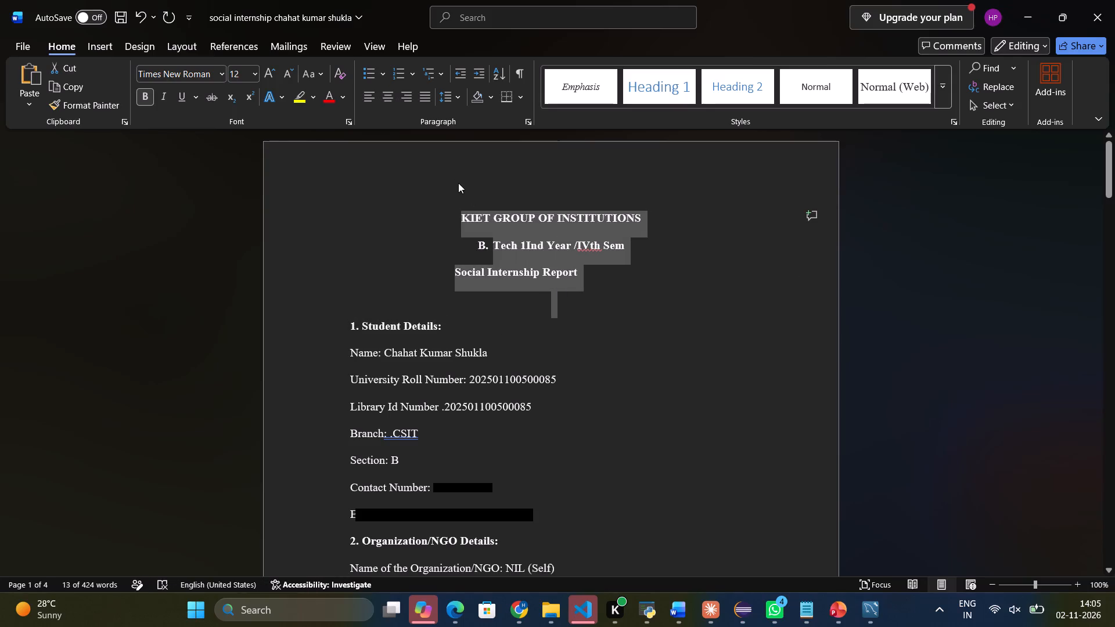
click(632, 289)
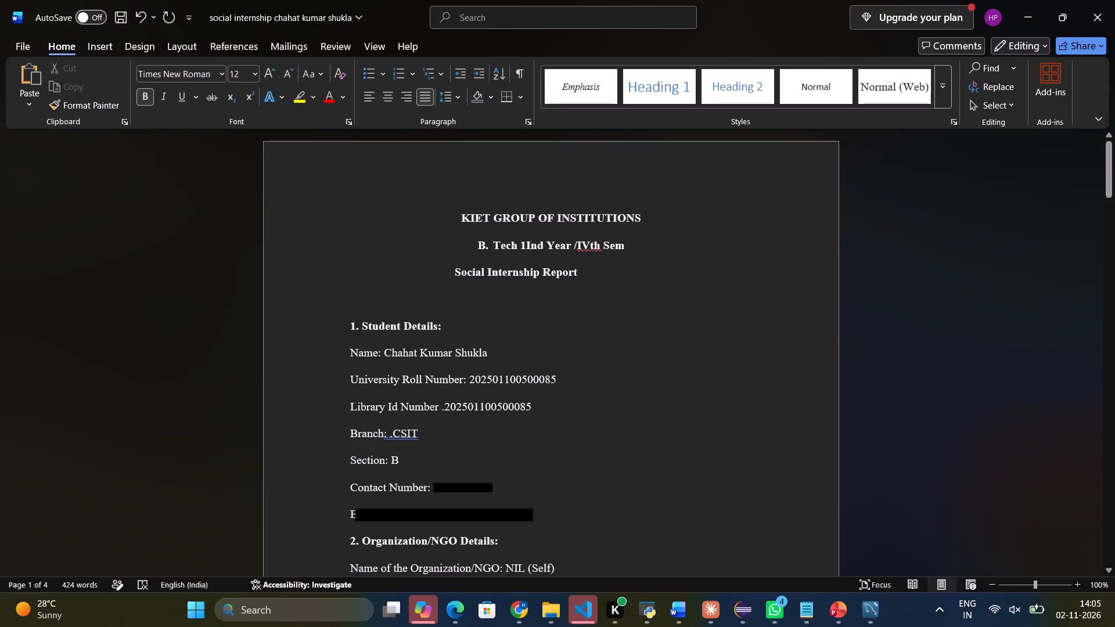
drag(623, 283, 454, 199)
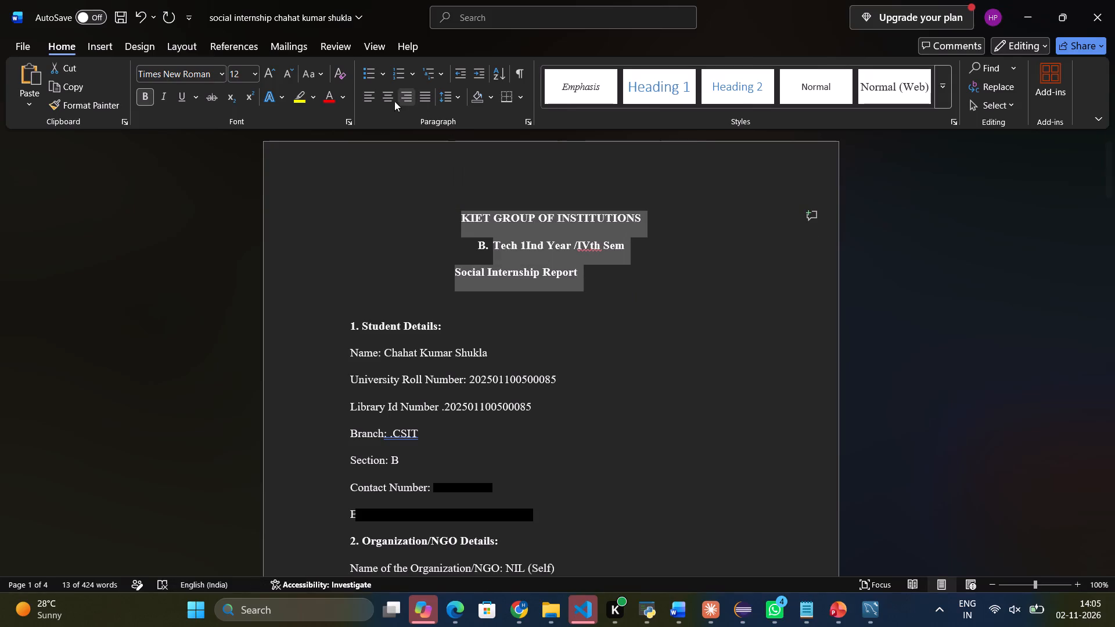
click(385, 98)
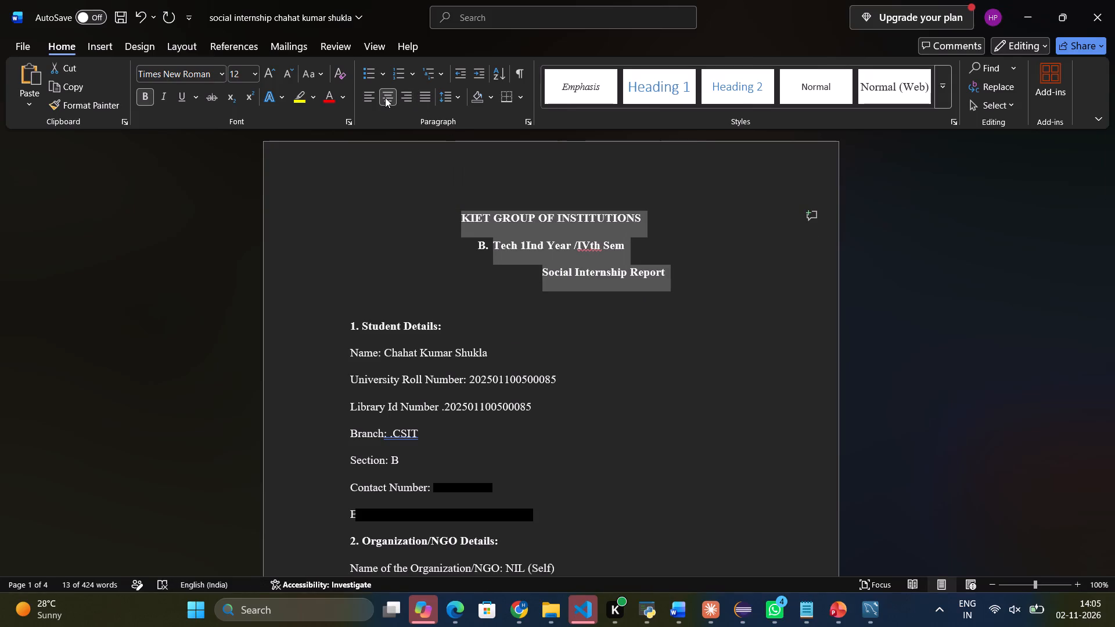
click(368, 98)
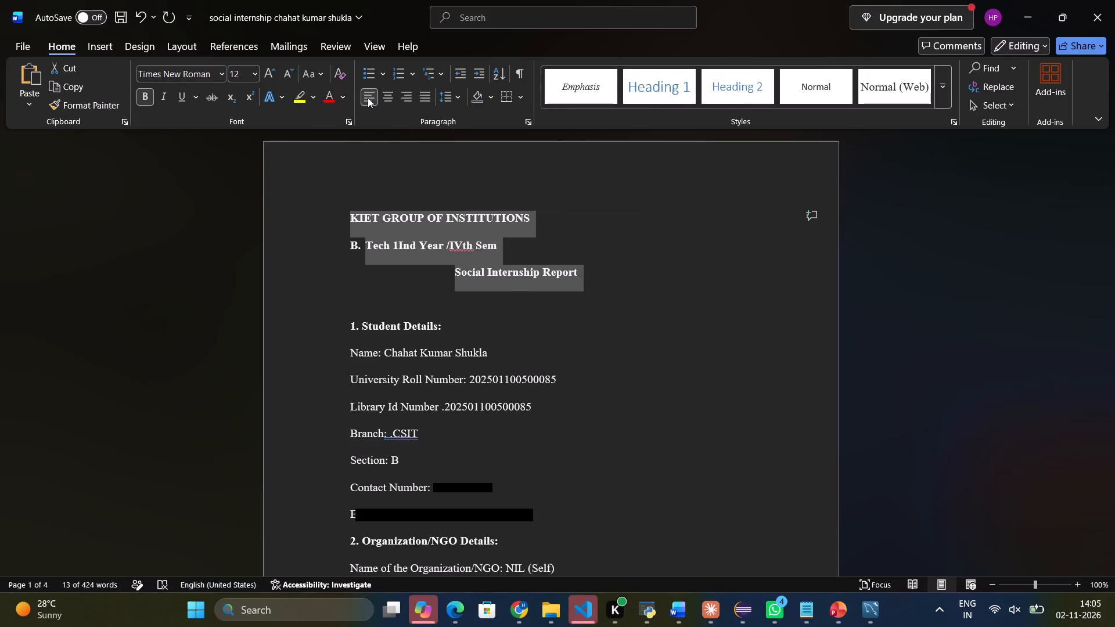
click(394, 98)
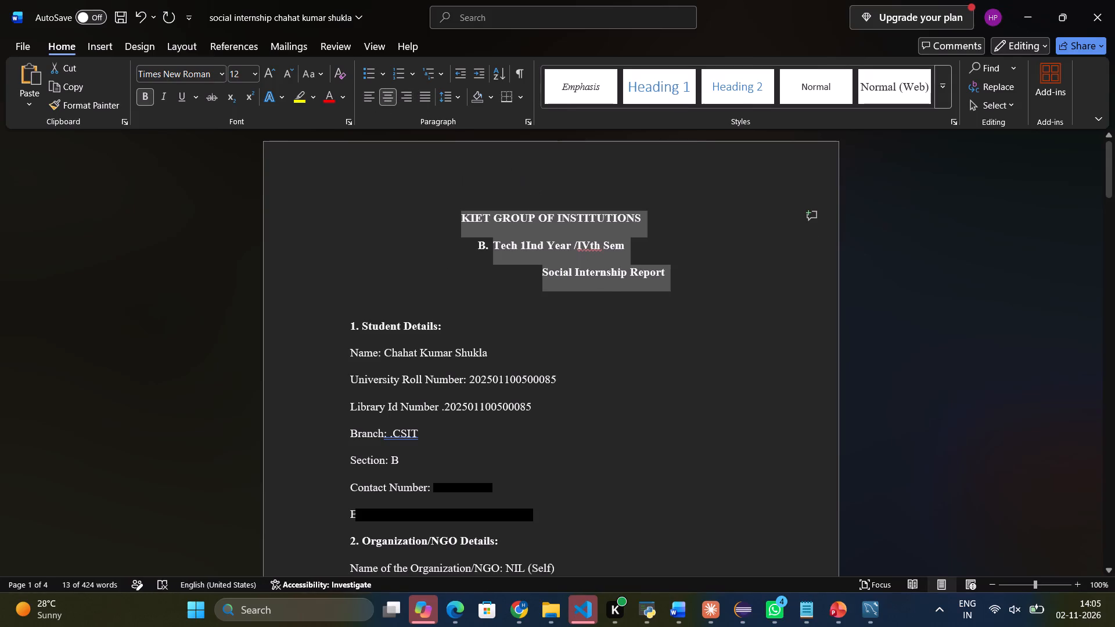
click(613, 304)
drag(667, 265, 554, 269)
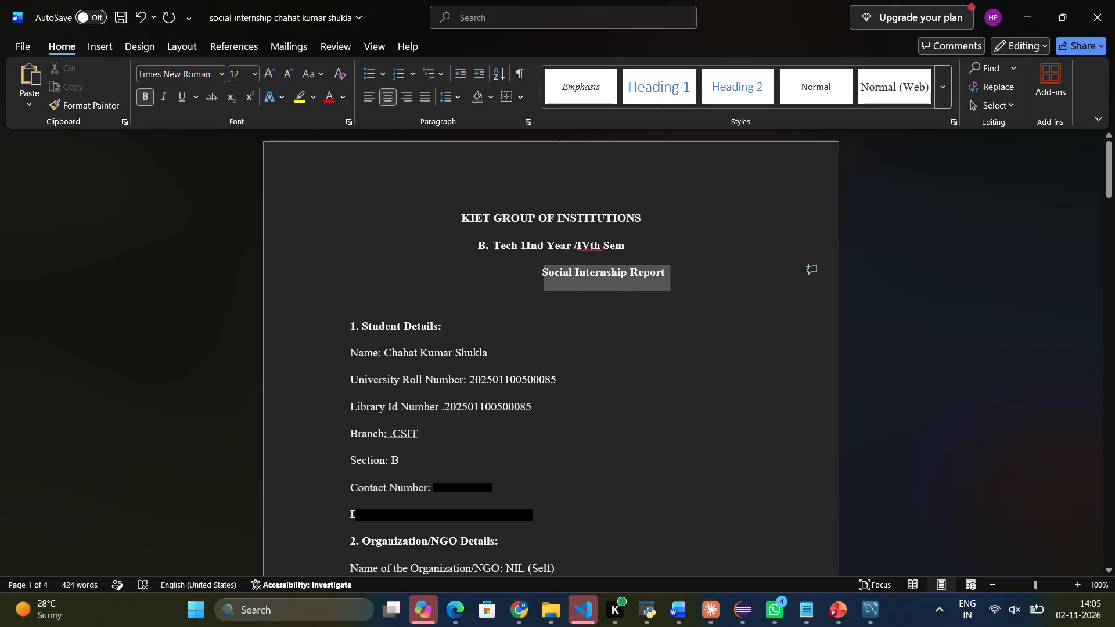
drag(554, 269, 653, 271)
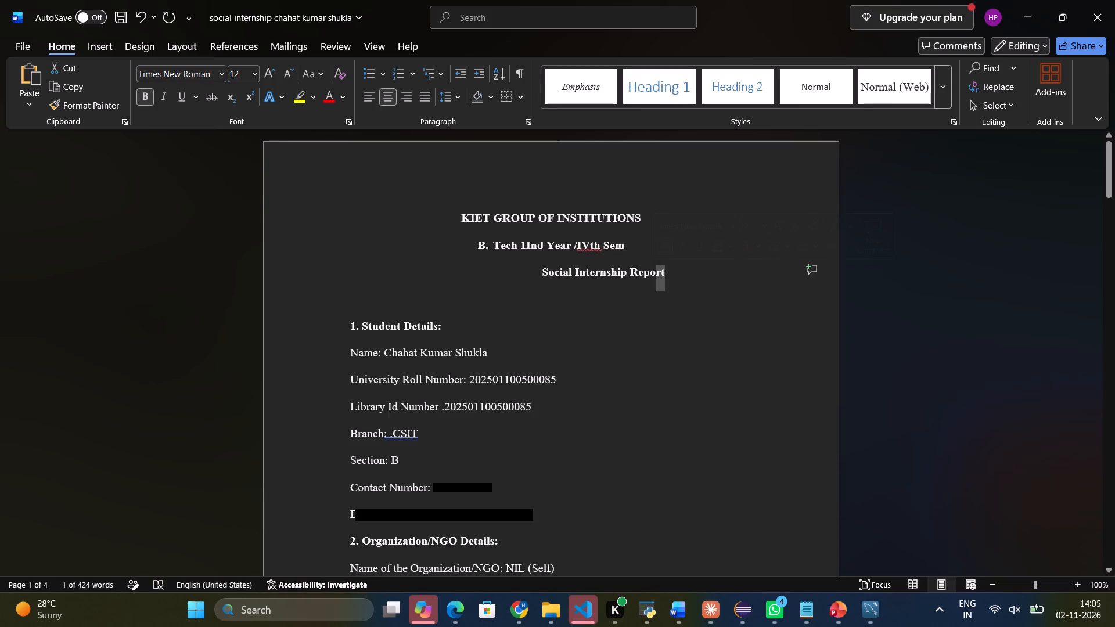
Change the semester in the B. Tech heading line to IIIrd.
click(597, 251)
key(Right)
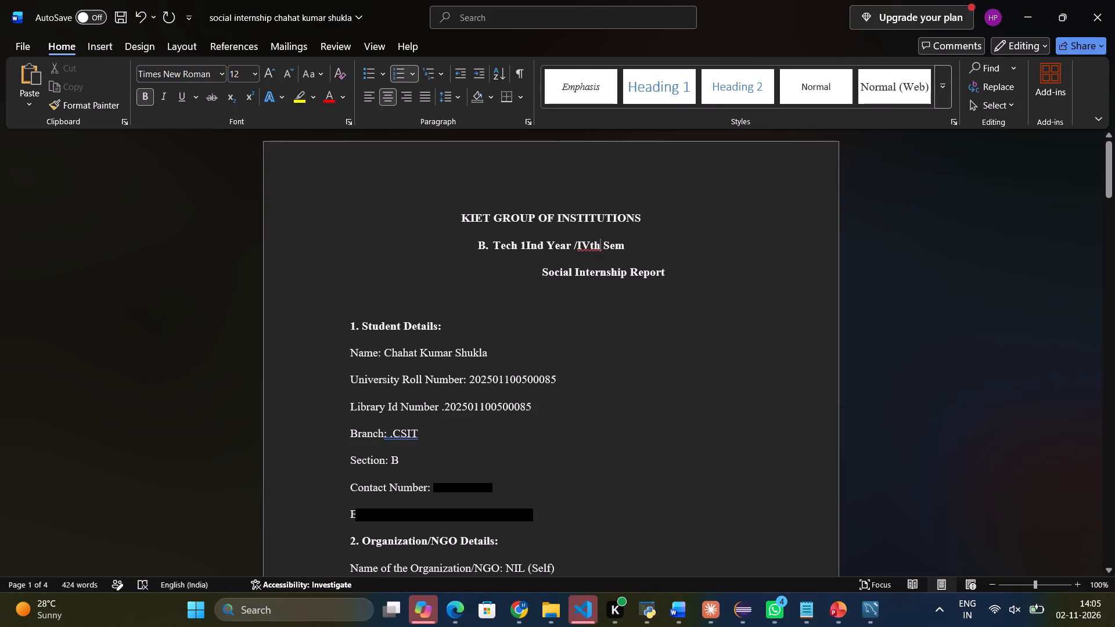
key(BackSpace)
key(BackSpace)
key(BackSpace)
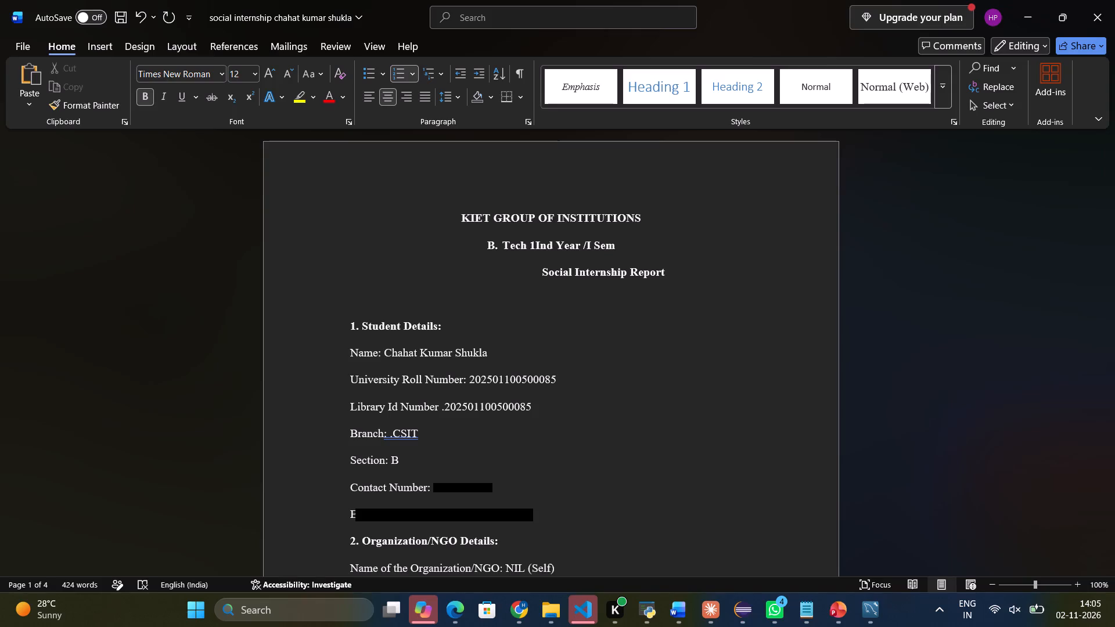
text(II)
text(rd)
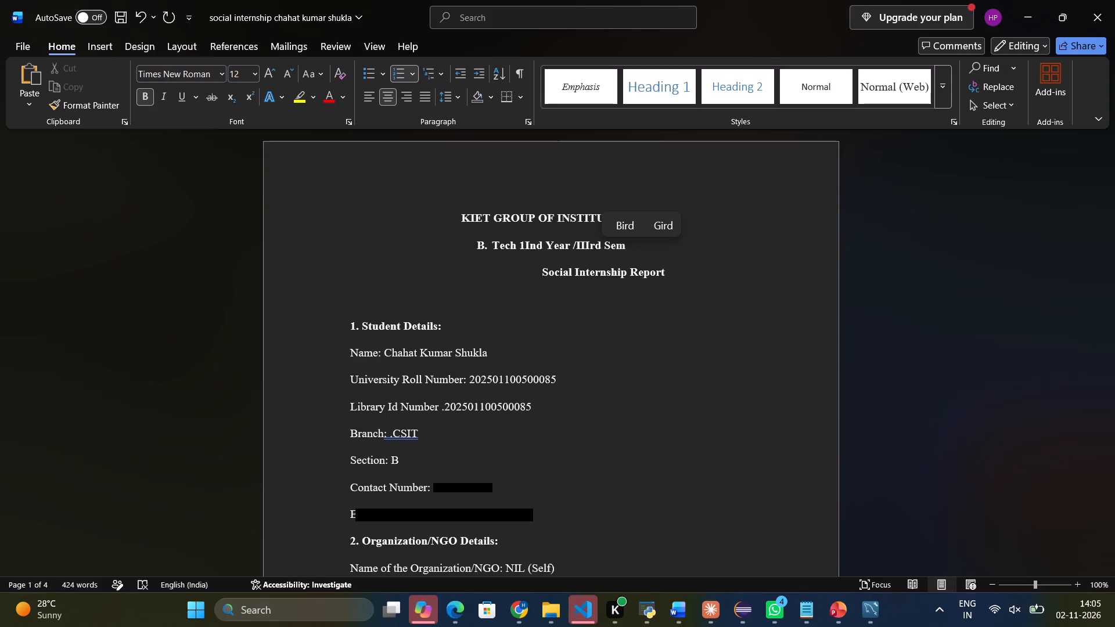
Reposition the Social Internship Report line beneath the heading by removing its centre alignment and adding six leading spaces.
click(678, 273)
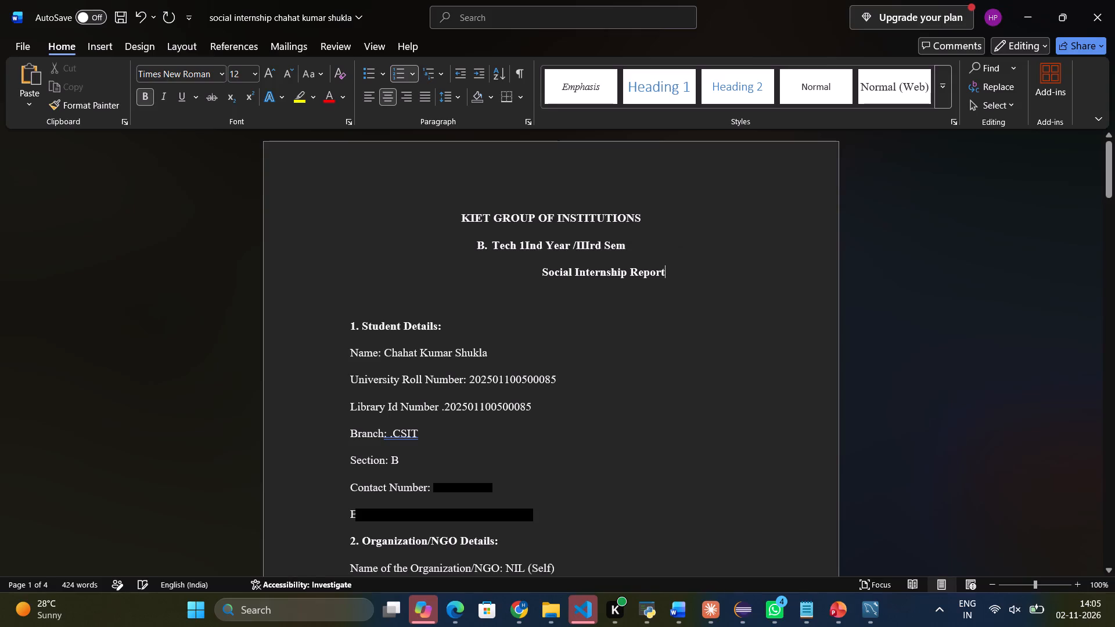
click(539, 271)
key(BackSpace)
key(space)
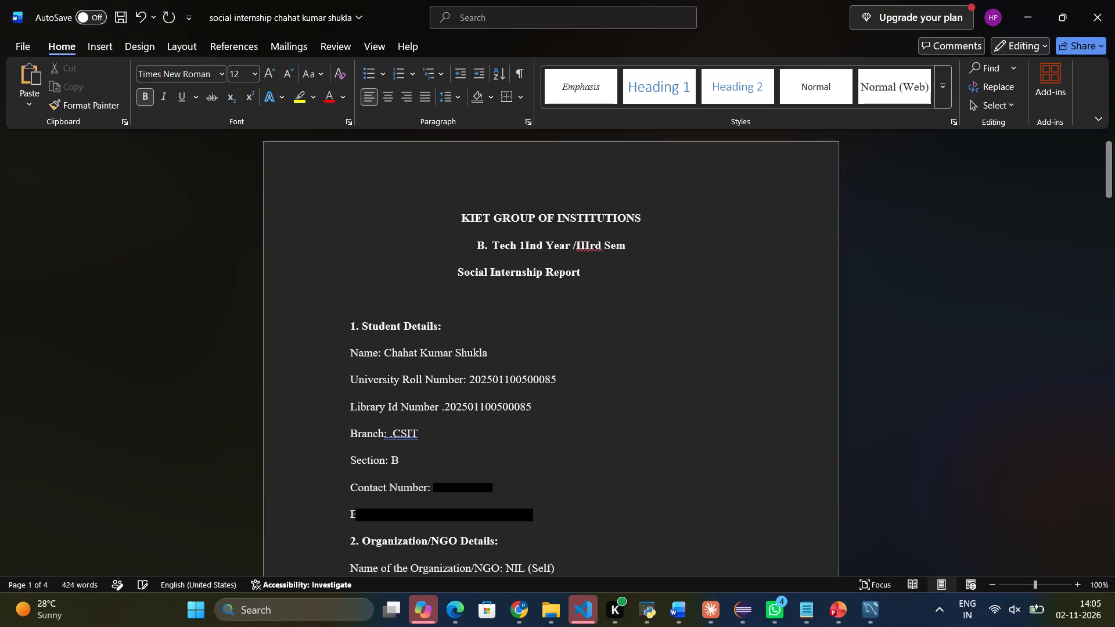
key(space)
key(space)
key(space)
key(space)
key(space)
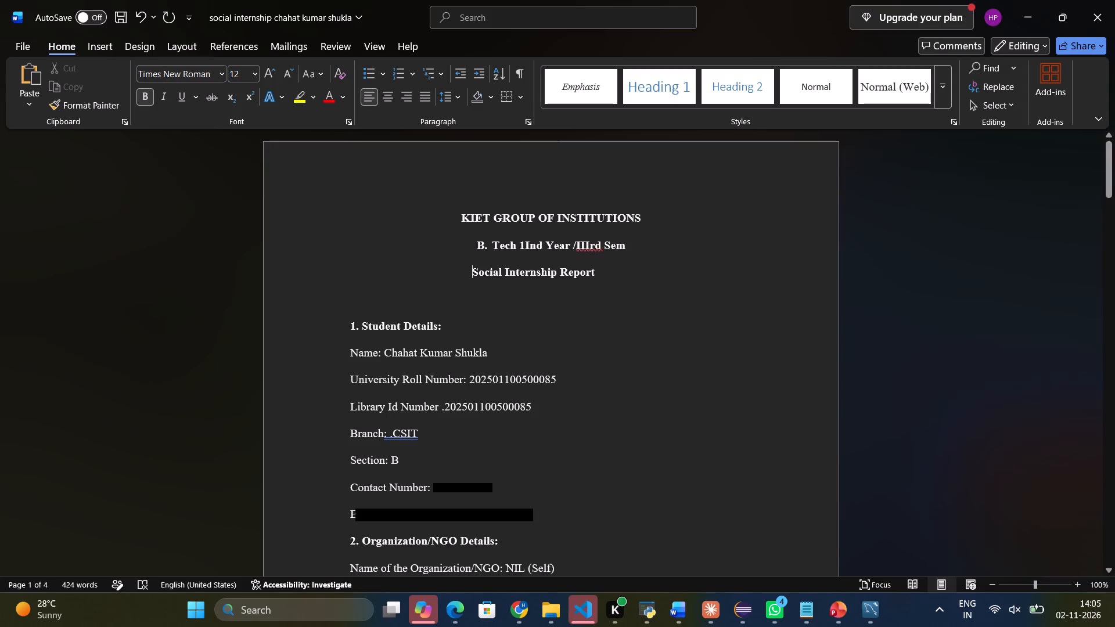
Replace the student's name on the Name line under Student Details with the new student's name in title case.
drag(502, 359, 393, 351)
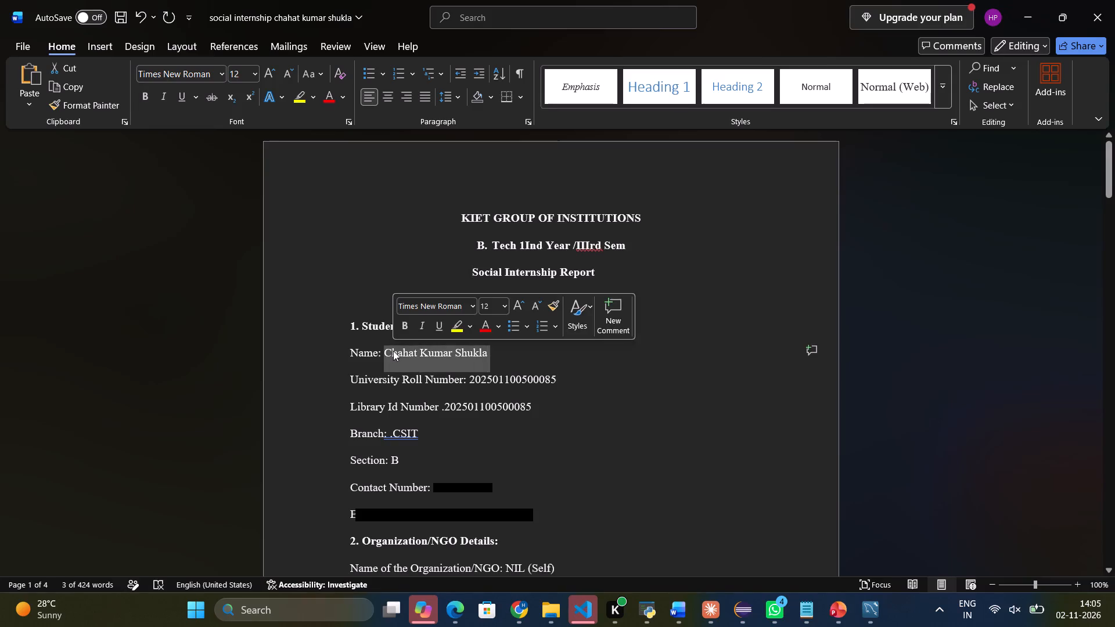
key(BackSpace)
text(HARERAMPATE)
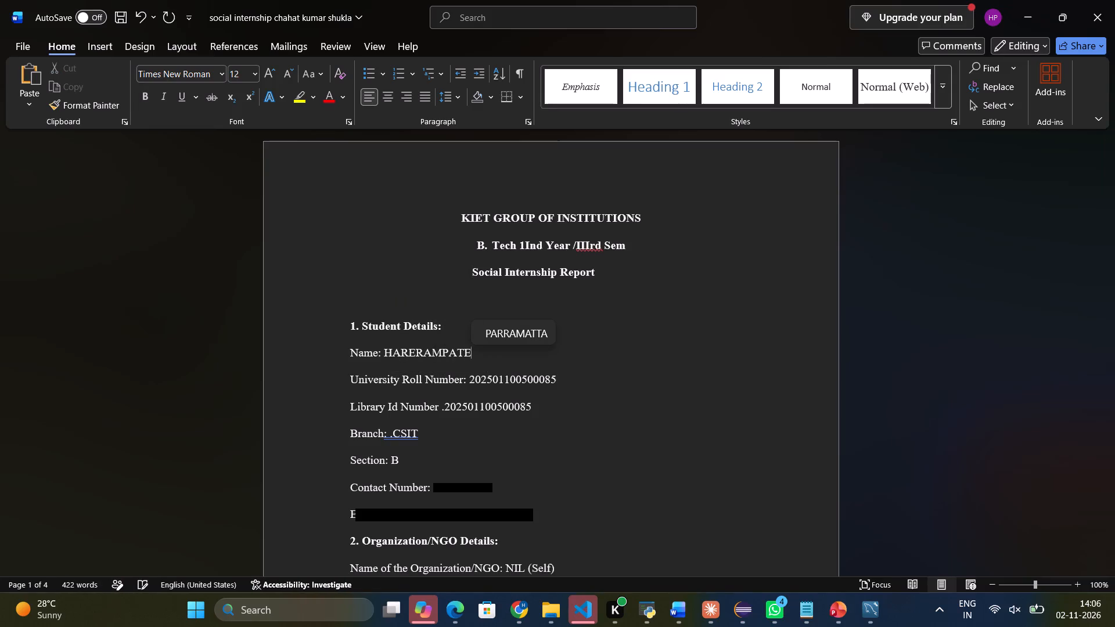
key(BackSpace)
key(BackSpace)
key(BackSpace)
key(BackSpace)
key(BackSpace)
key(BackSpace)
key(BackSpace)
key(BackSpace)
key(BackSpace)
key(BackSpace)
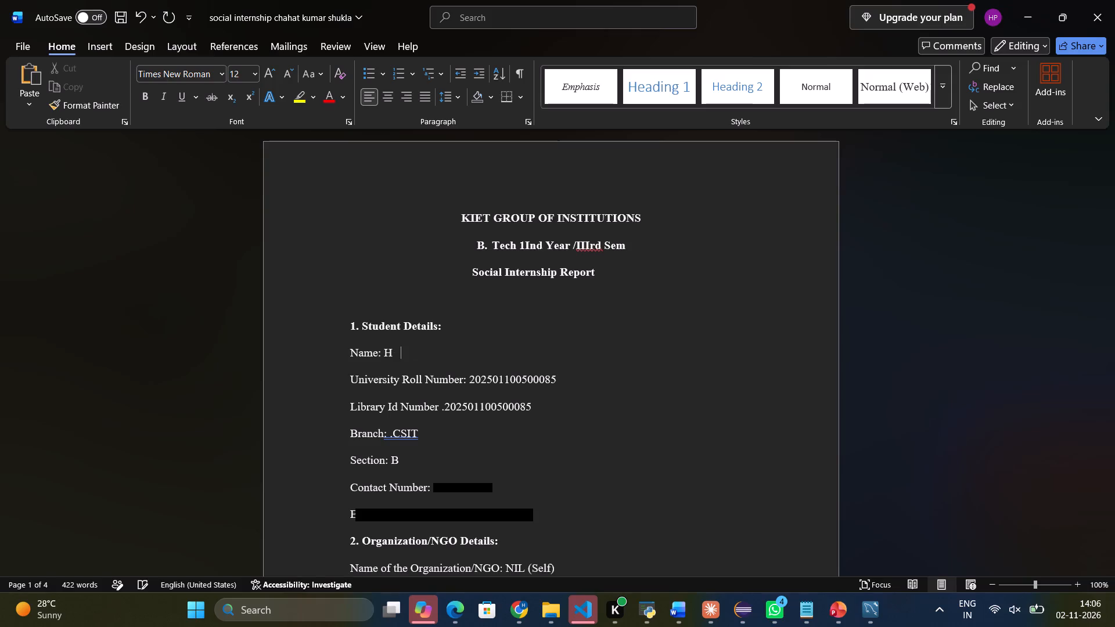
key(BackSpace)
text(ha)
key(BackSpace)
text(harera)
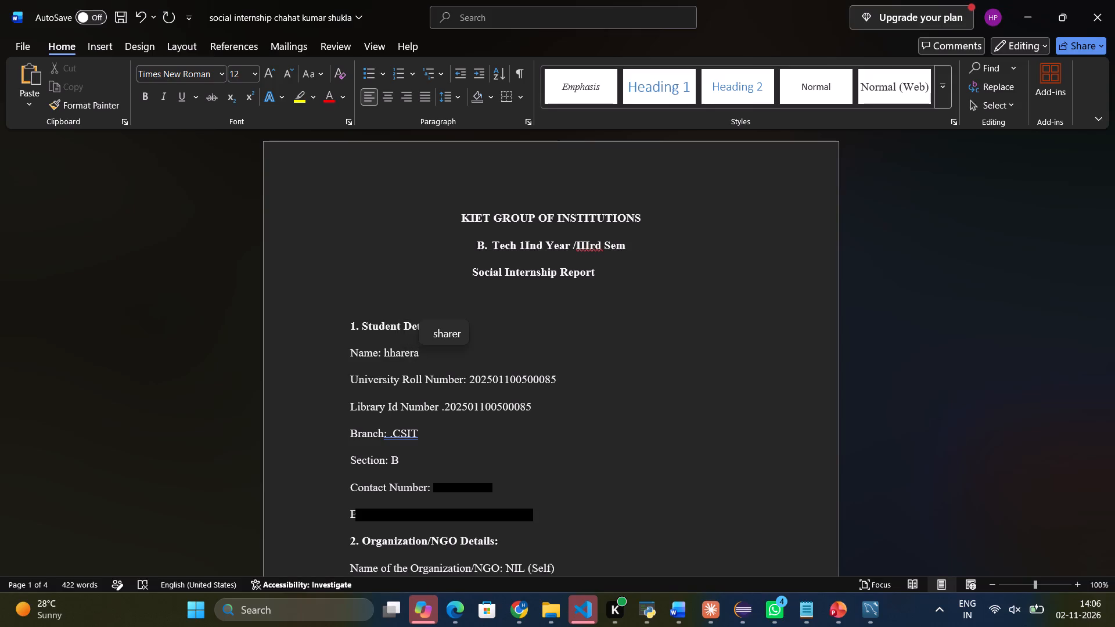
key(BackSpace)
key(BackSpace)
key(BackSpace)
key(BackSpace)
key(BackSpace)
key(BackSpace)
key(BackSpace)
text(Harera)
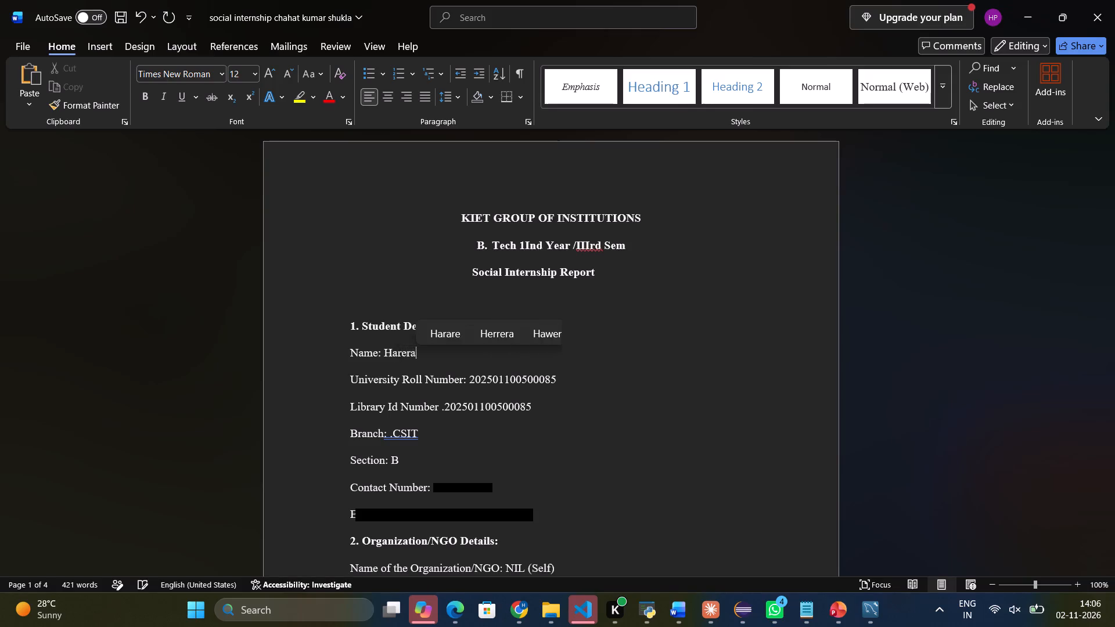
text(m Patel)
Replace the last three digits of the University Roll Number with those of the new student's roll number.
click(565, 380)
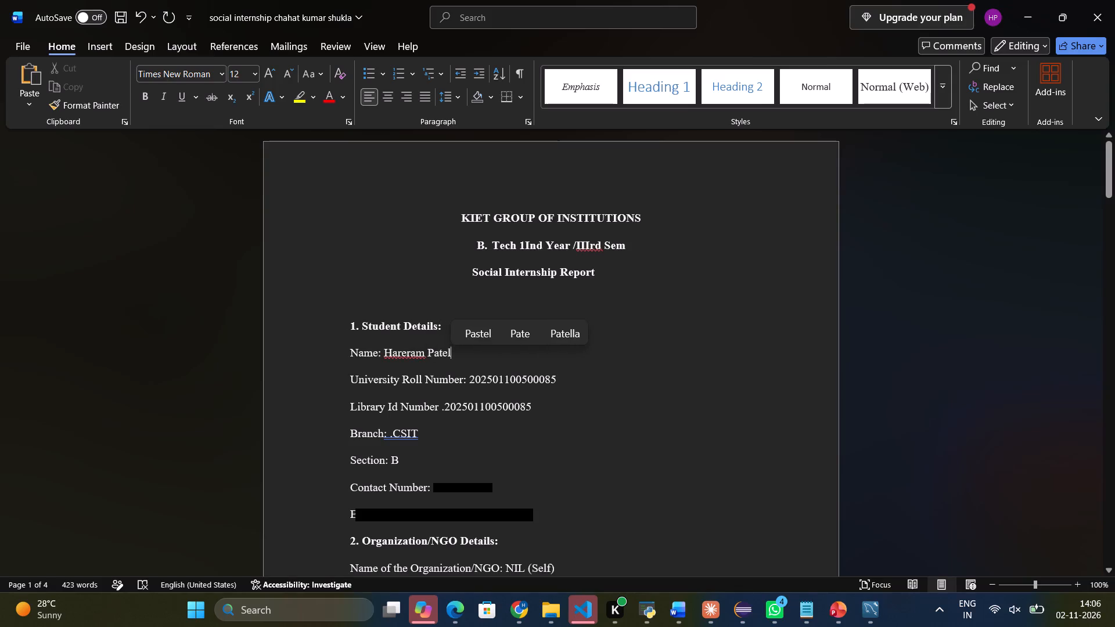
key(BackSpace)
key(BackSpace)
key(BackSpace)
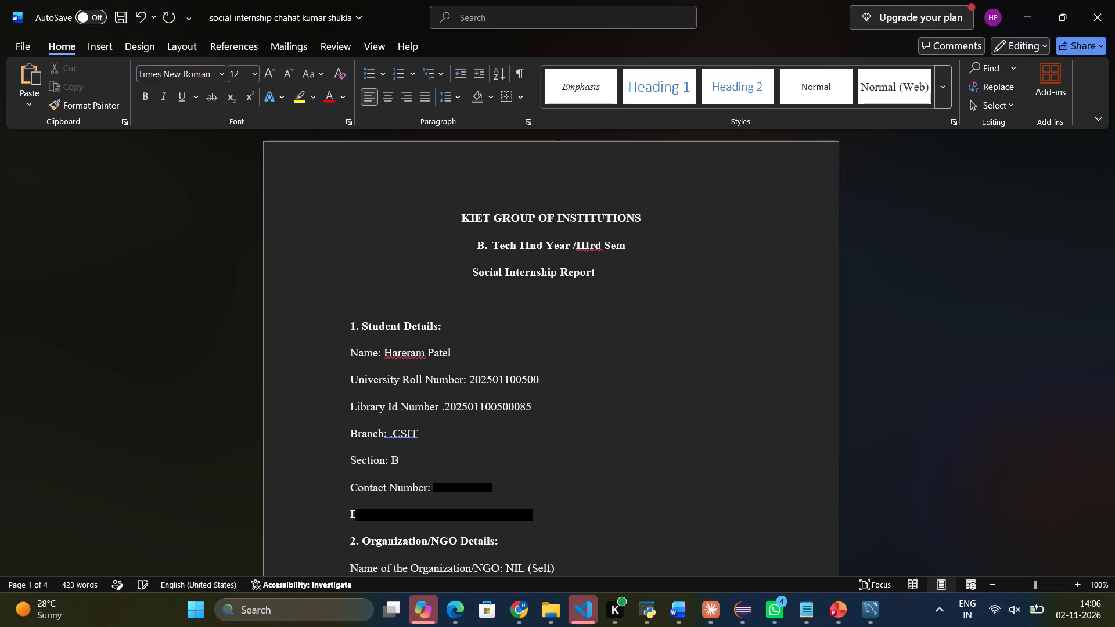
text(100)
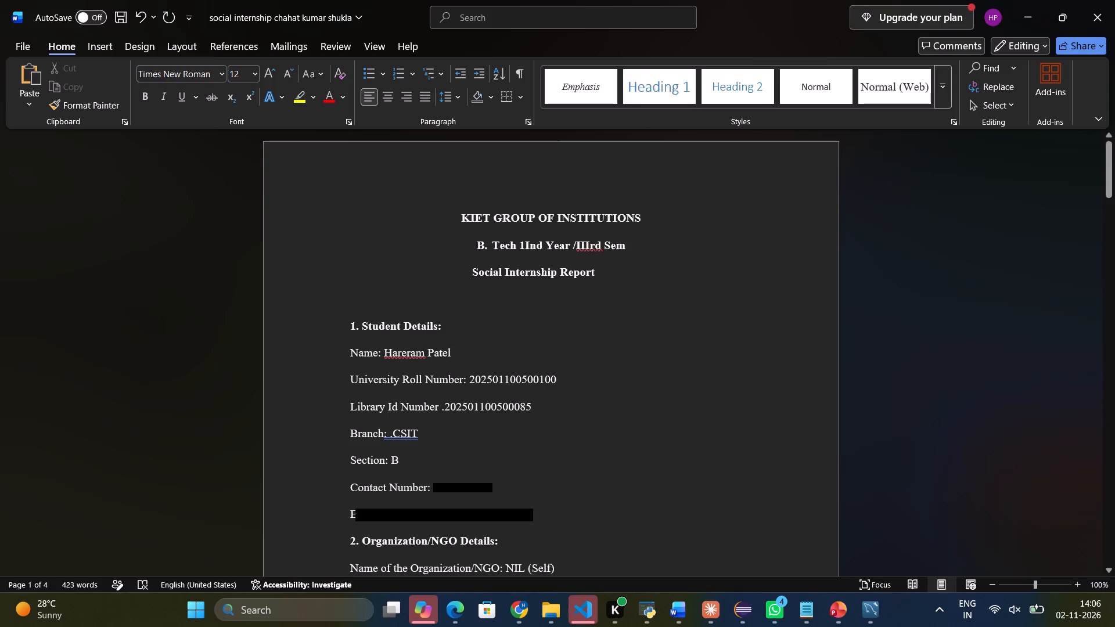
Replace the last three digits of the Library Id Number so it matches the new student's roll number.
click(551, 410)
key(BackSpace)
key(BackSpace)
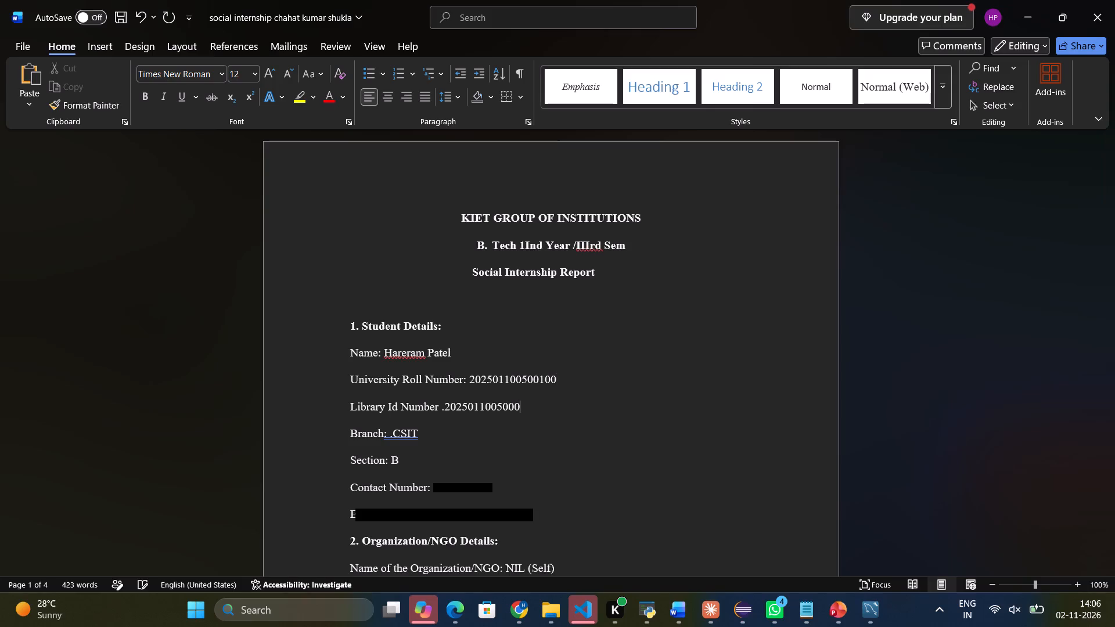
key(BackSpace)
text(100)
Delete the previous student's phone number from the Contact Number line under Student Details.
click(498, 491)
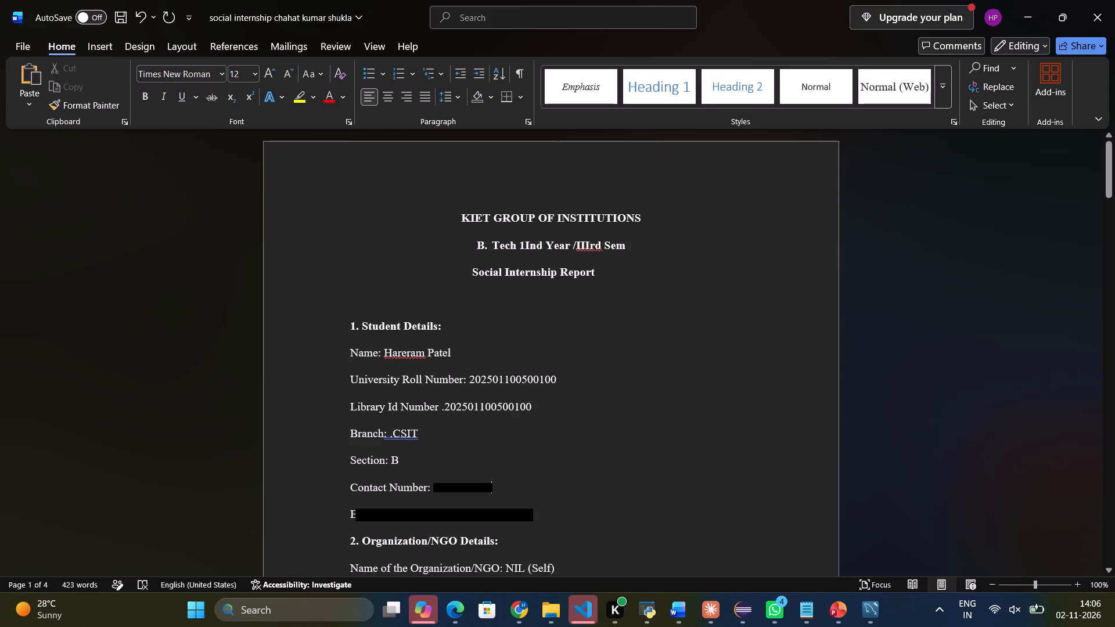
double_click(498, 491)
key(BackSpace)
key(BackSpace)
key(BackSpace)
key(BackSpace)
key(BackSpace)
key(BackSpace)
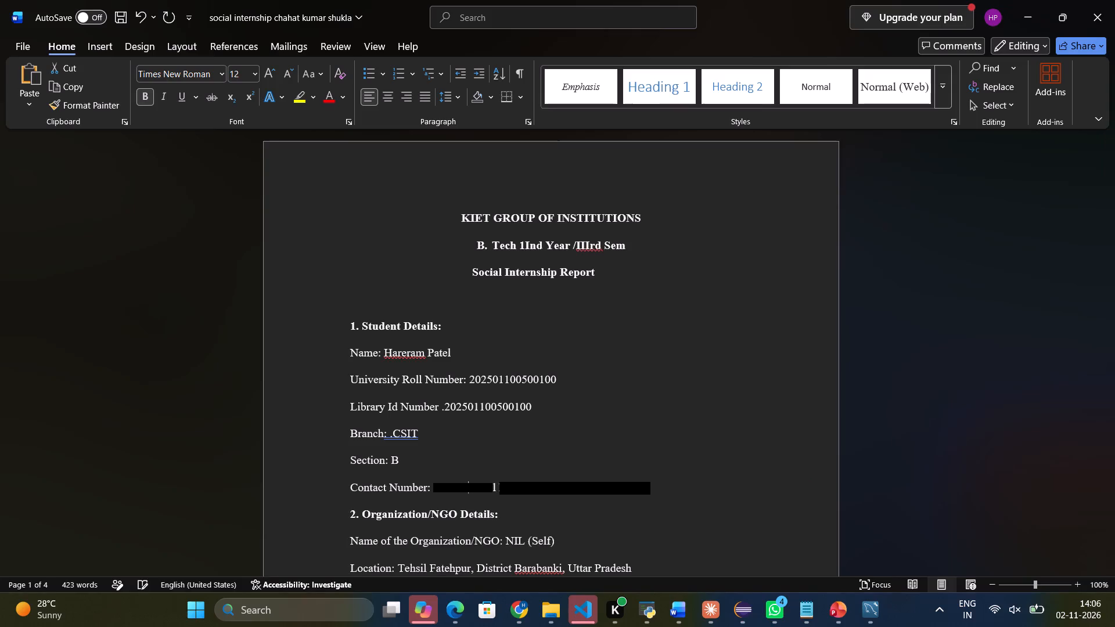
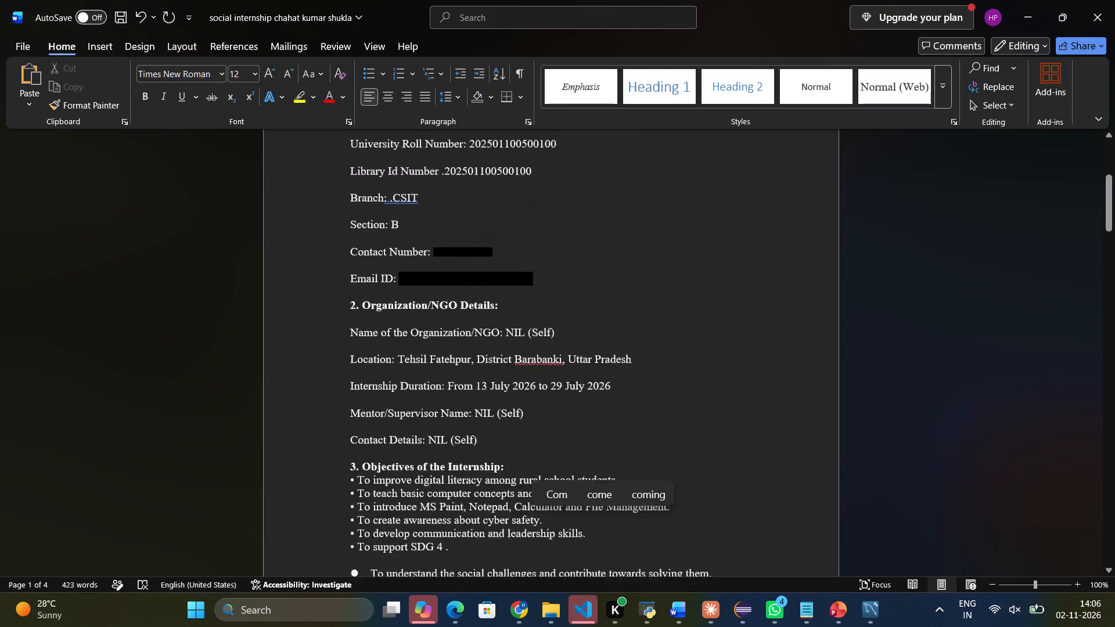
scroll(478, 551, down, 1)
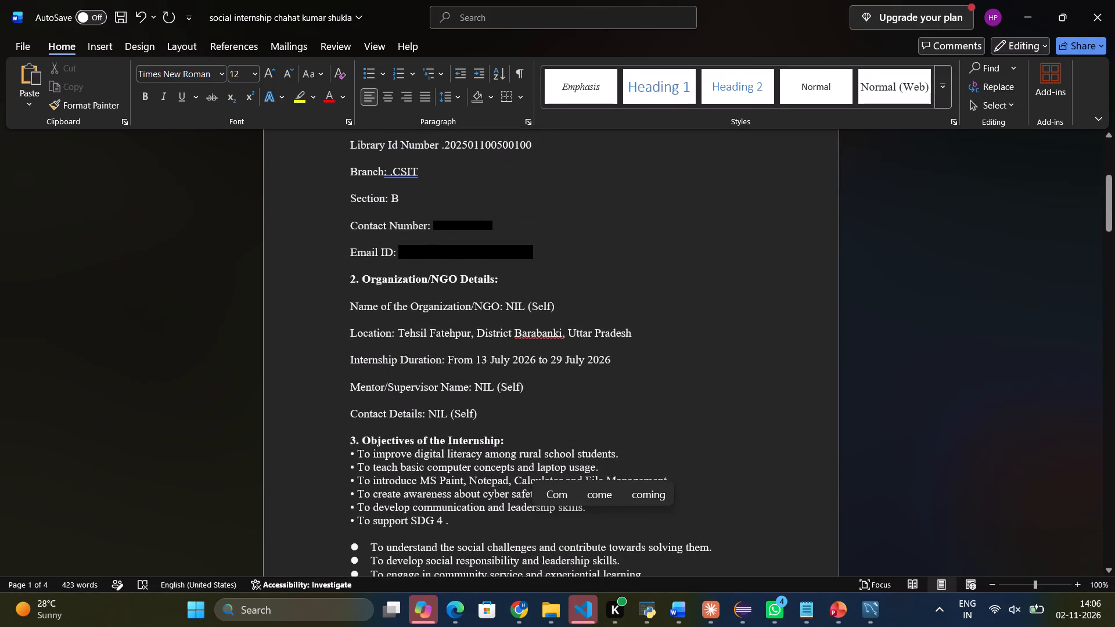
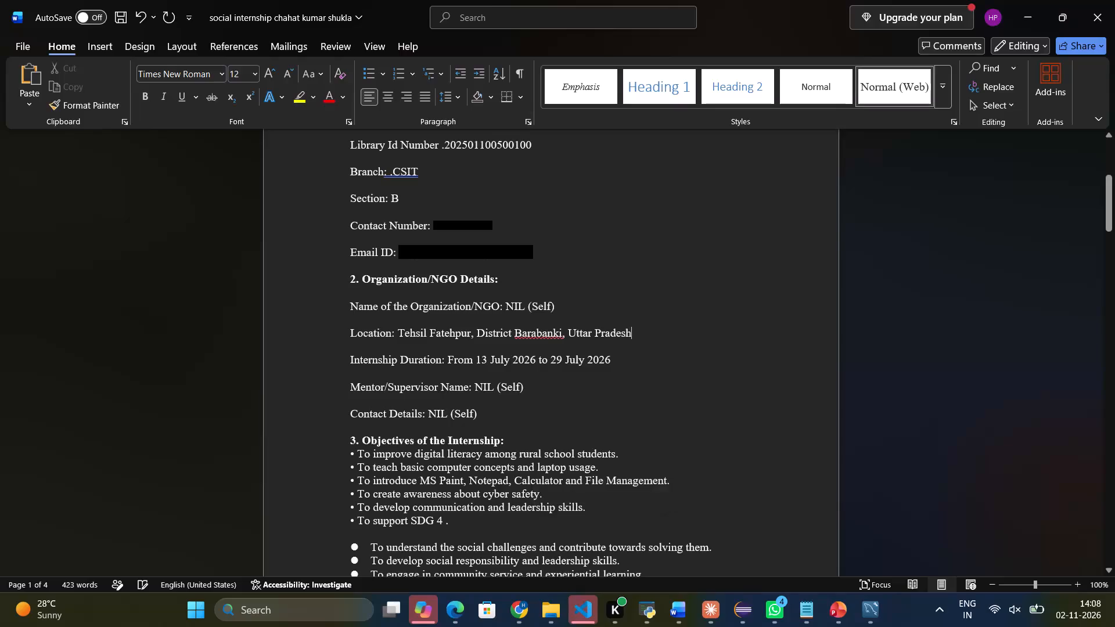
Replace the internship location in the Organization/NGO Details section with Kisarda mahroni Lalitpur uttar pradesh.
key(BackSpace)
key(BackSpace)
key(BackSpace)
key(BackSpace)
key(BackSpace)
key(BackSpace)
key(BackSpace)
key(BackSpace)
key(BackSpace)
key(BackSpace)
key(BackSpace)
key(BackSpace)
key(BackSpace)
key(BackSpace)
key(BackSpace)
key(BackSpace)
key(BackSpace)
key(BackSpace)
key(BackSpace)
key(BackSpace)
key(BackSpace)
key(BackSpace)
key(BackSpace)
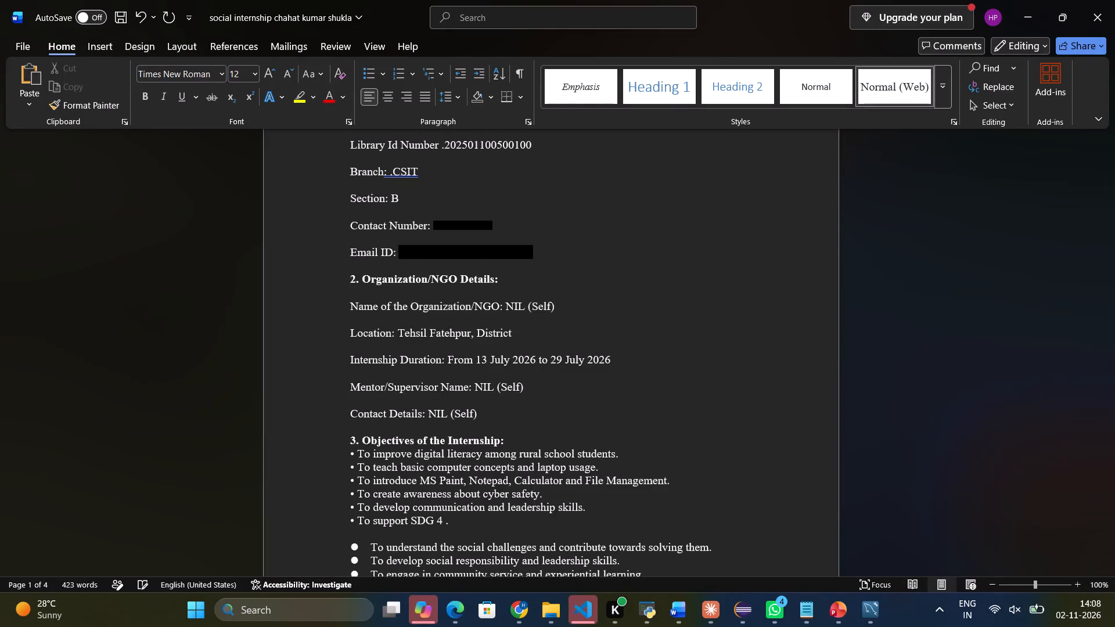
key(BackSpace)
key(BackSpace)
key(BackSpace)
key(BackSpace)
key(BackSpace)
key(BackSpace)
key(BackSpace)
key(BackSpace)
key(BackSpace)
key(BackSpace)
key(BackSpace)
key(BackSpace)
key(BackSpace)
key(BackSpace)
key(BackSpace)
key(BackSpace)
key(BackSpace)
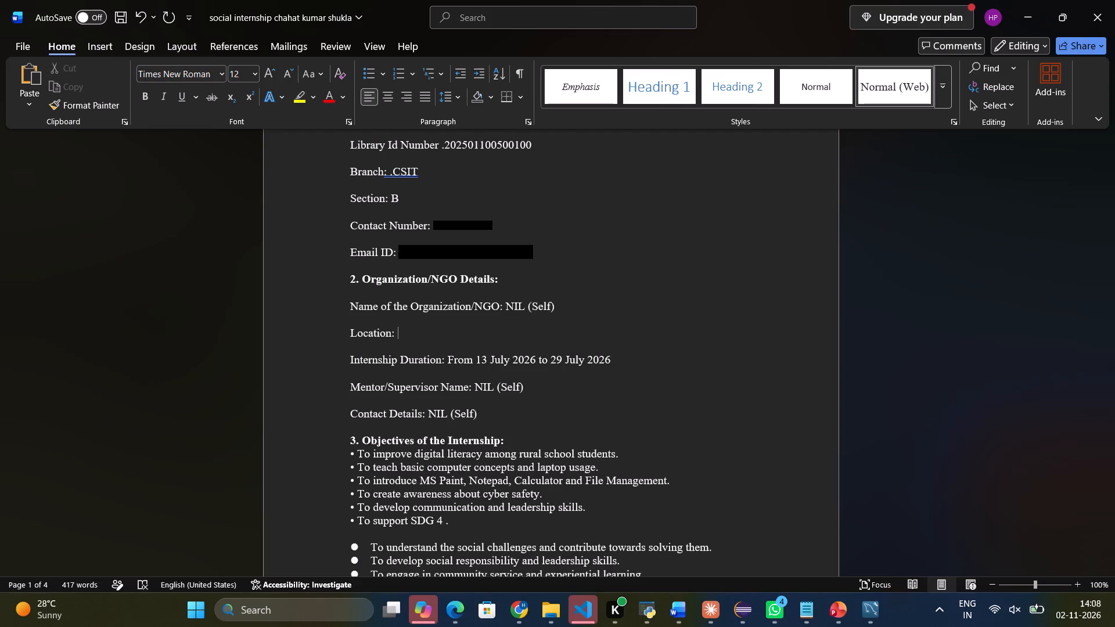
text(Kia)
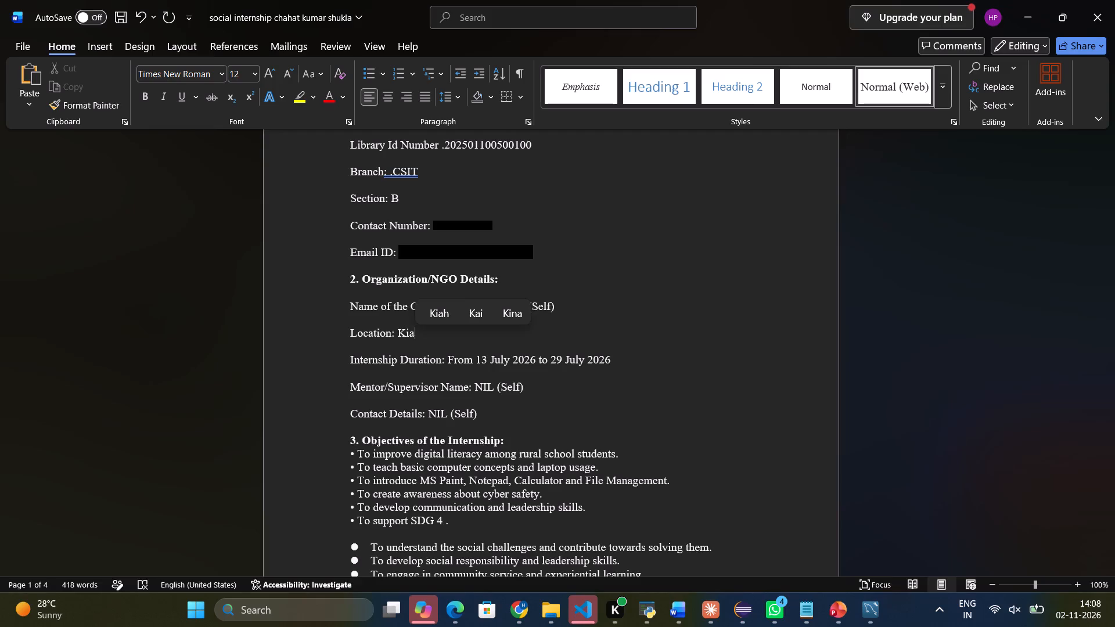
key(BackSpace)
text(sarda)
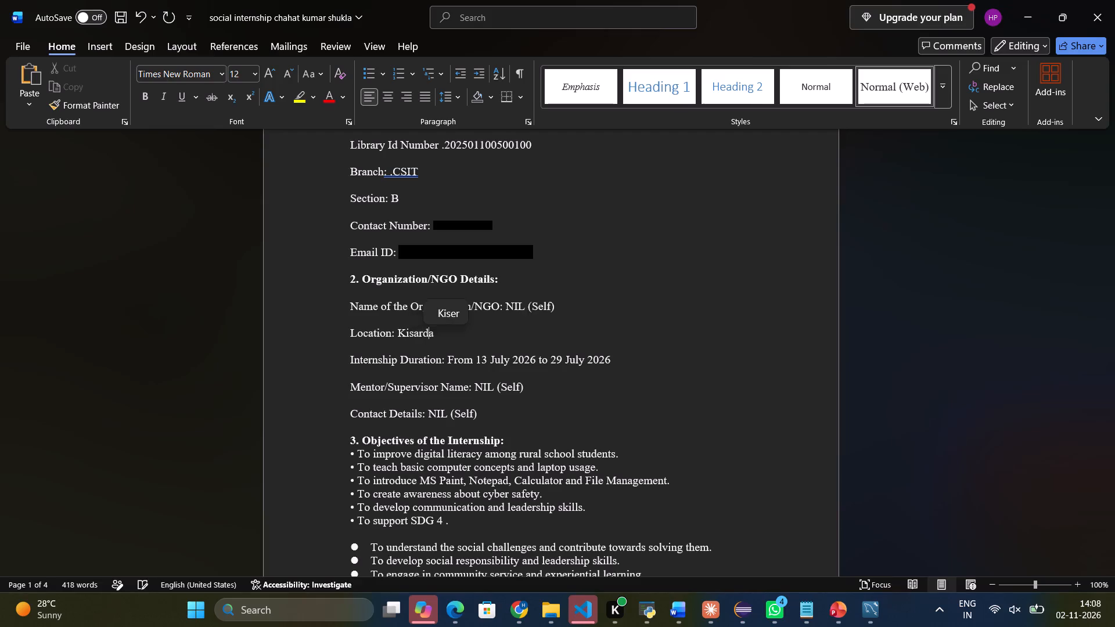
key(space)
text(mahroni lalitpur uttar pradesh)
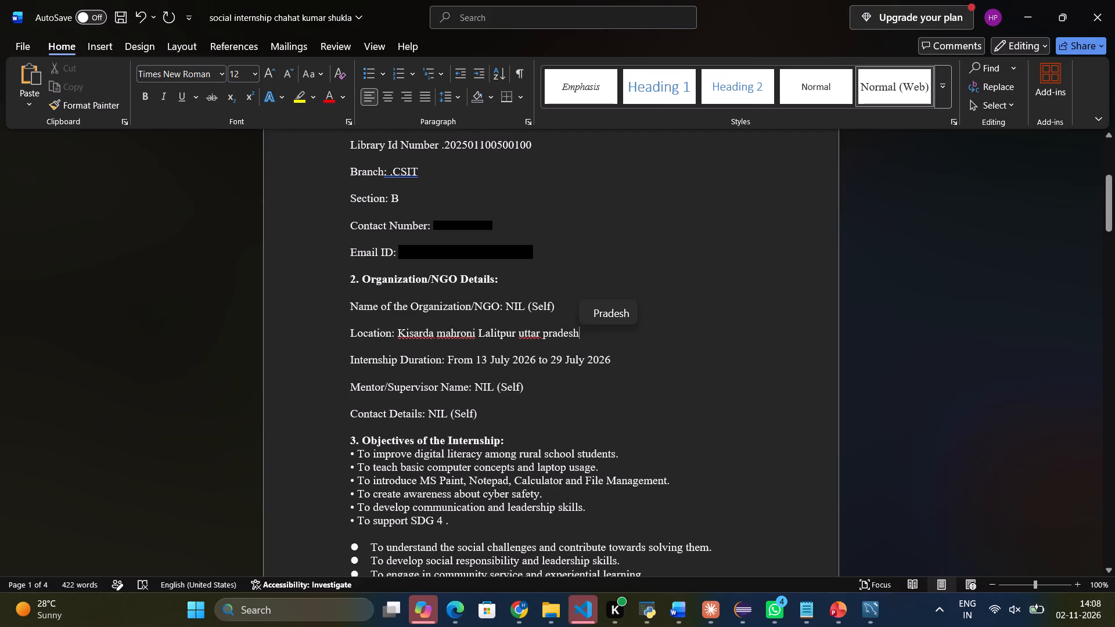
Look through the rest of the report, and switch to PowerPoint to examine the Social Internship slides covering organization details, objectives, work done and learnings.
scroll(598, 385, down, 1)
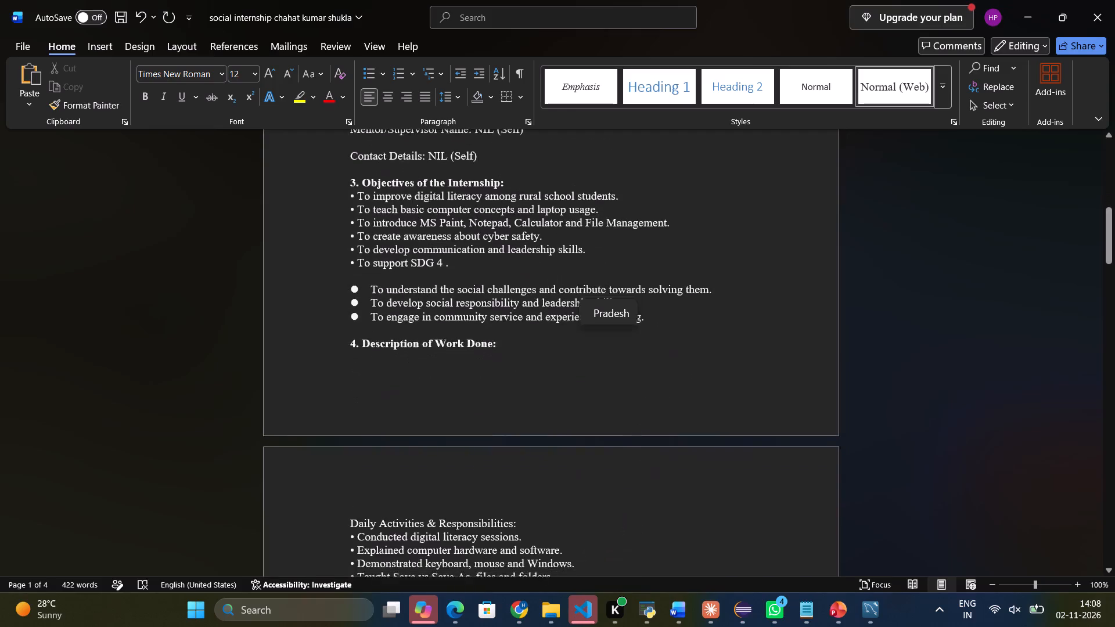
scroll(598, 385, down, 1)
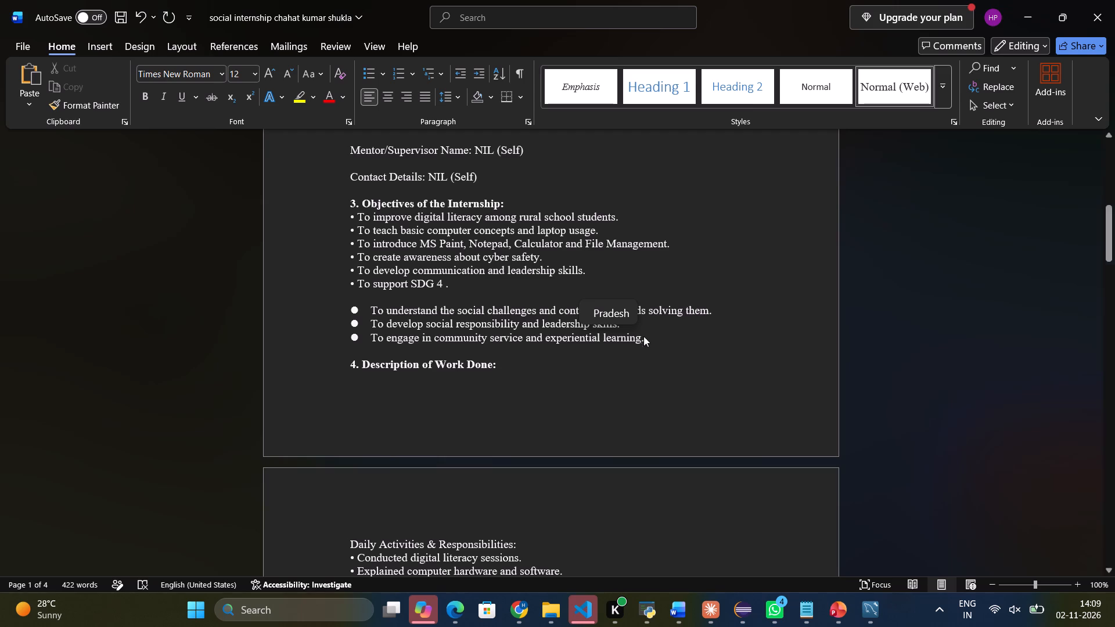
scroll(530, 430, down, 1)
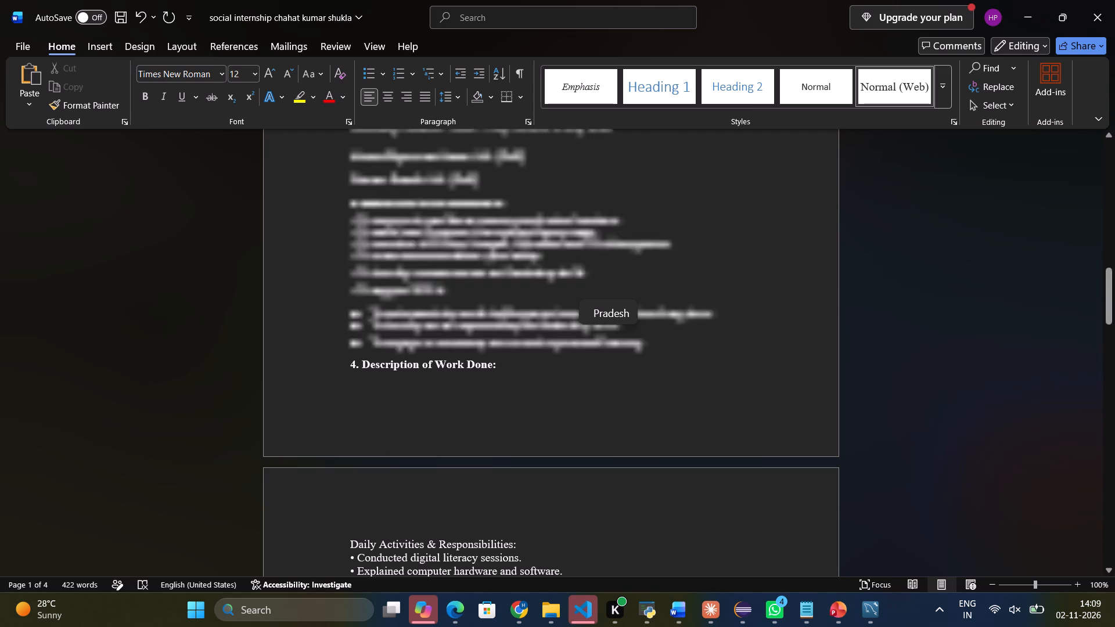
scroll(530, 430, down, 2)
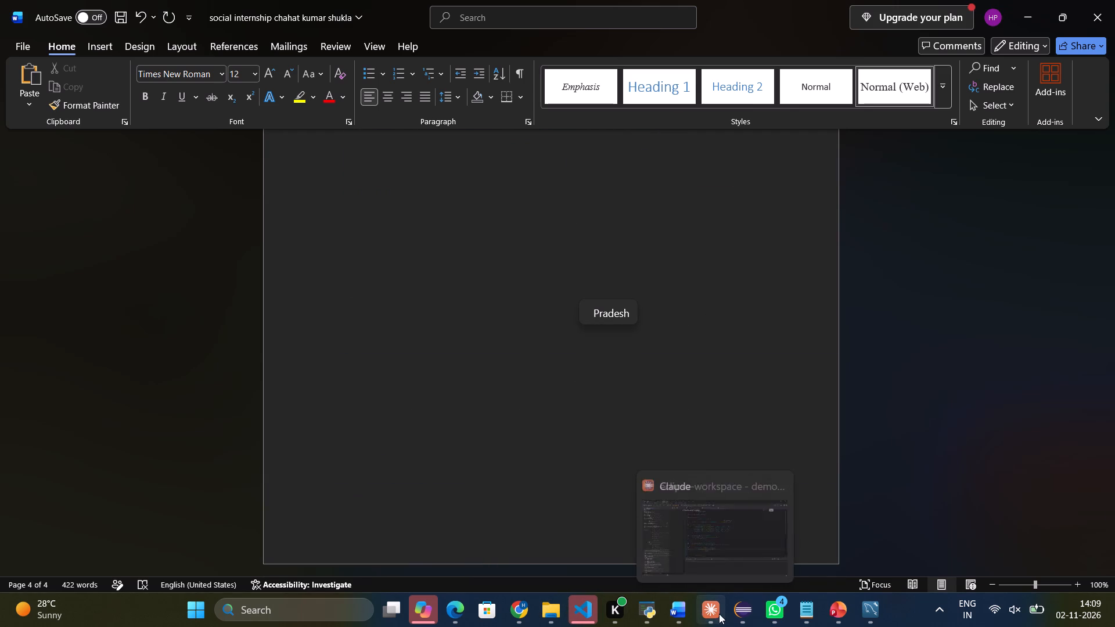
click(826, 607)
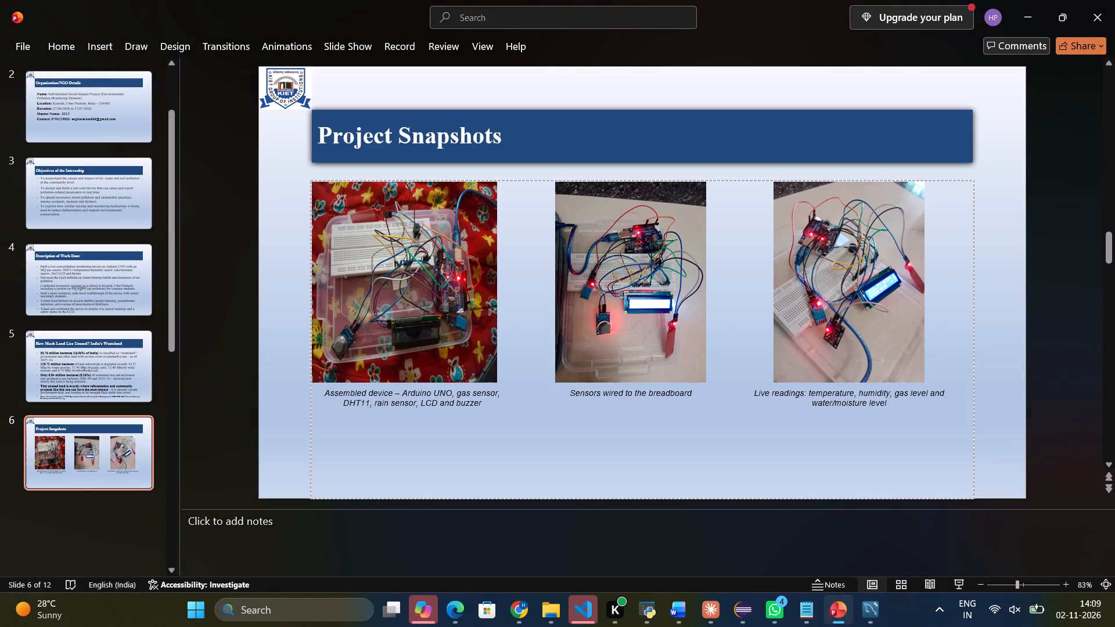
scroll(618, 259, up, 2)
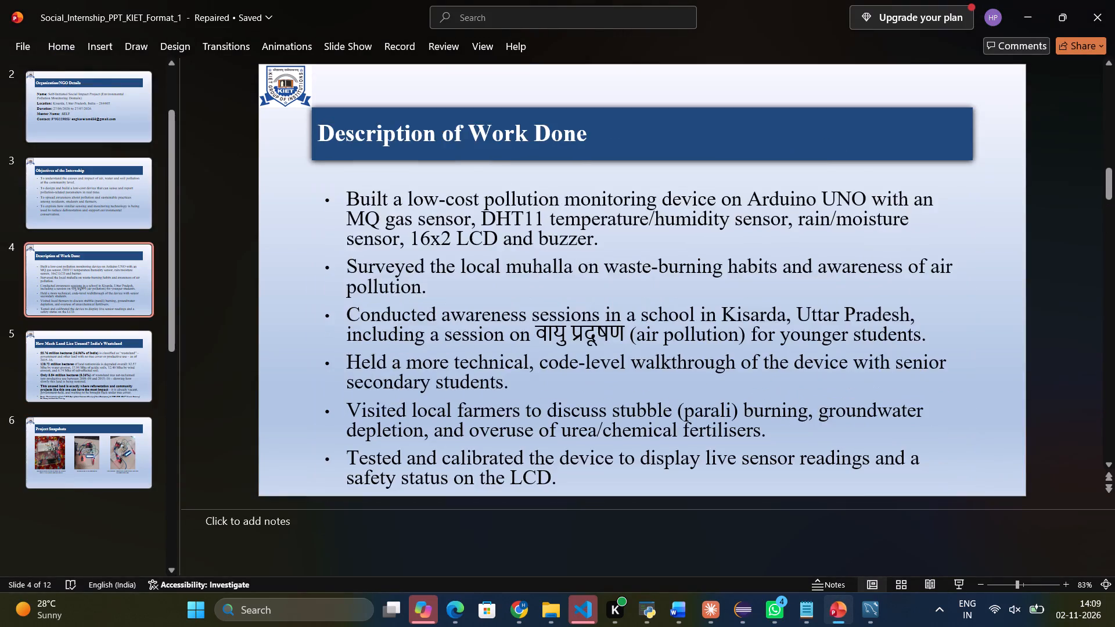
scroll(618, 259, up, 2)
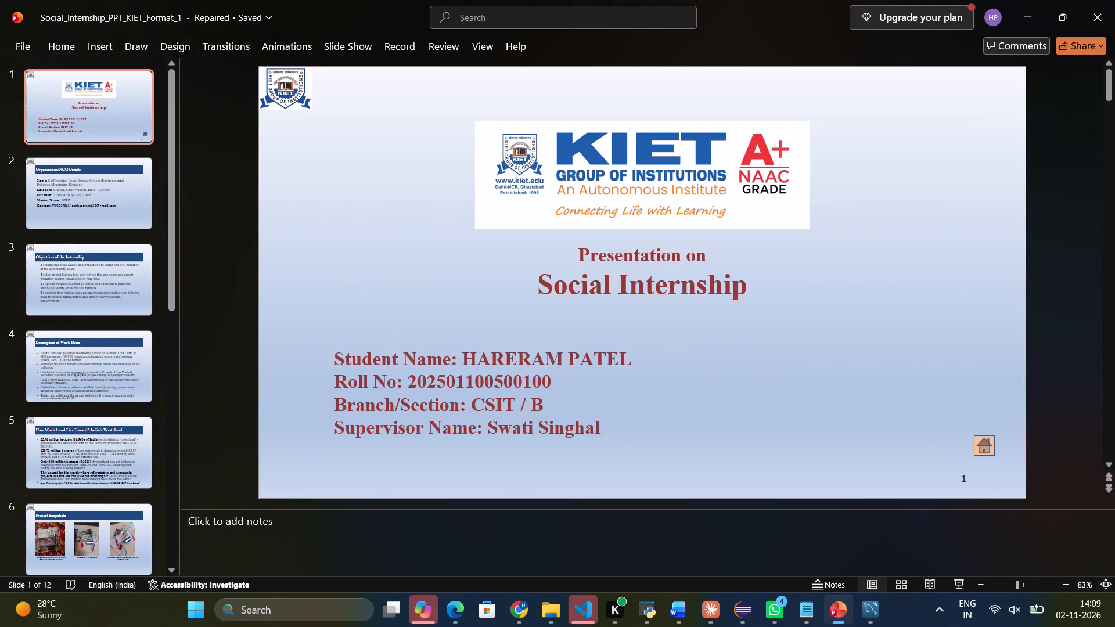
key(Down)
key(Down)
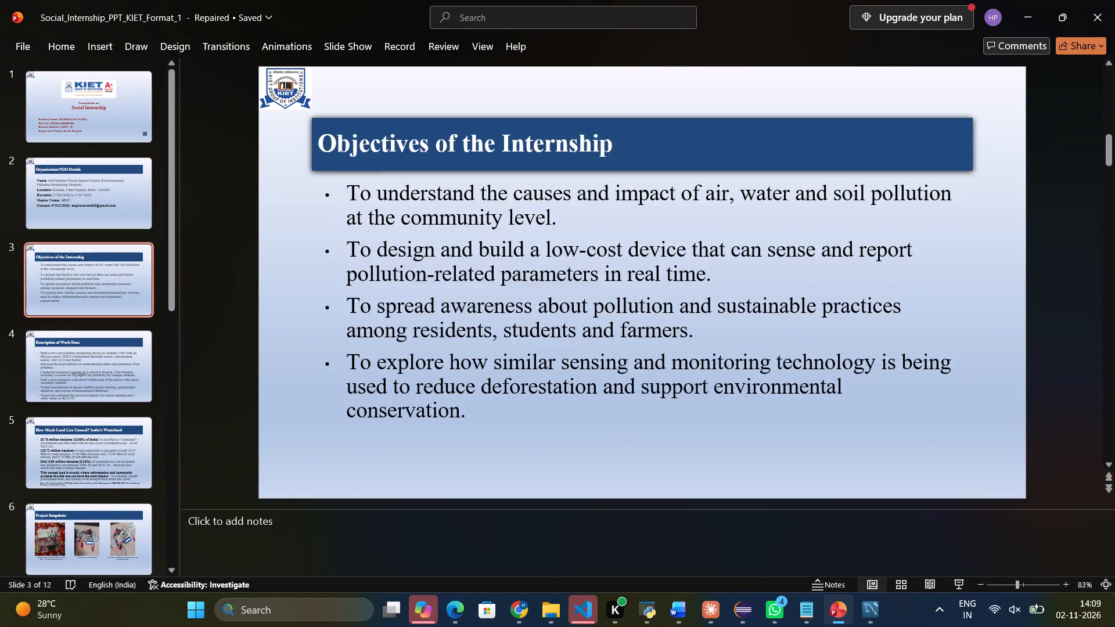
key(Down)
key(Down)
key(Down)
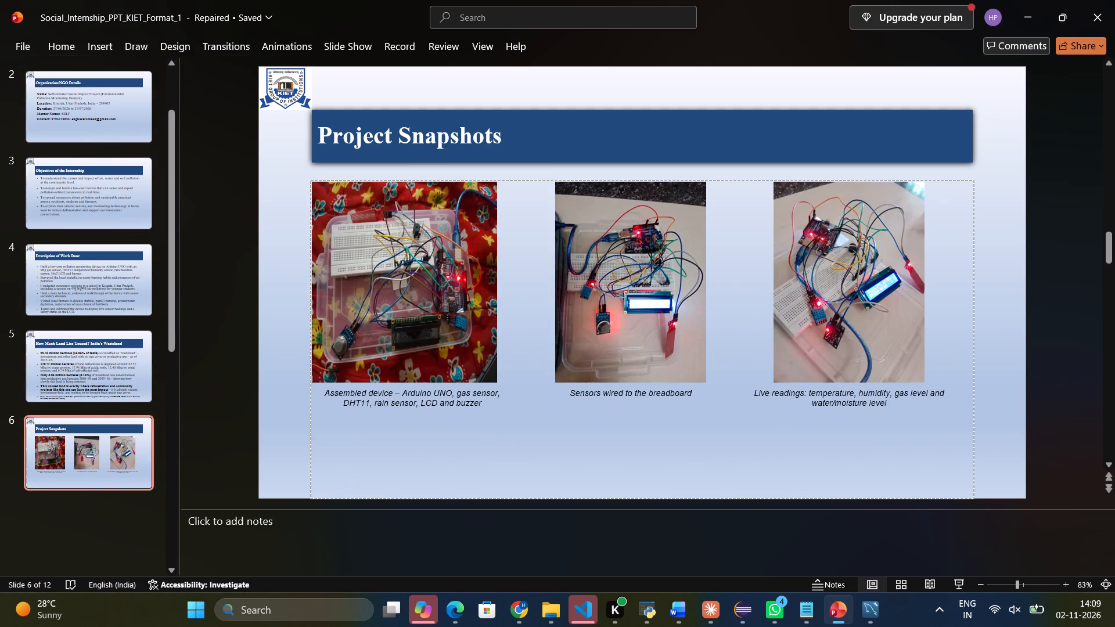
key(Down)
key(Down)
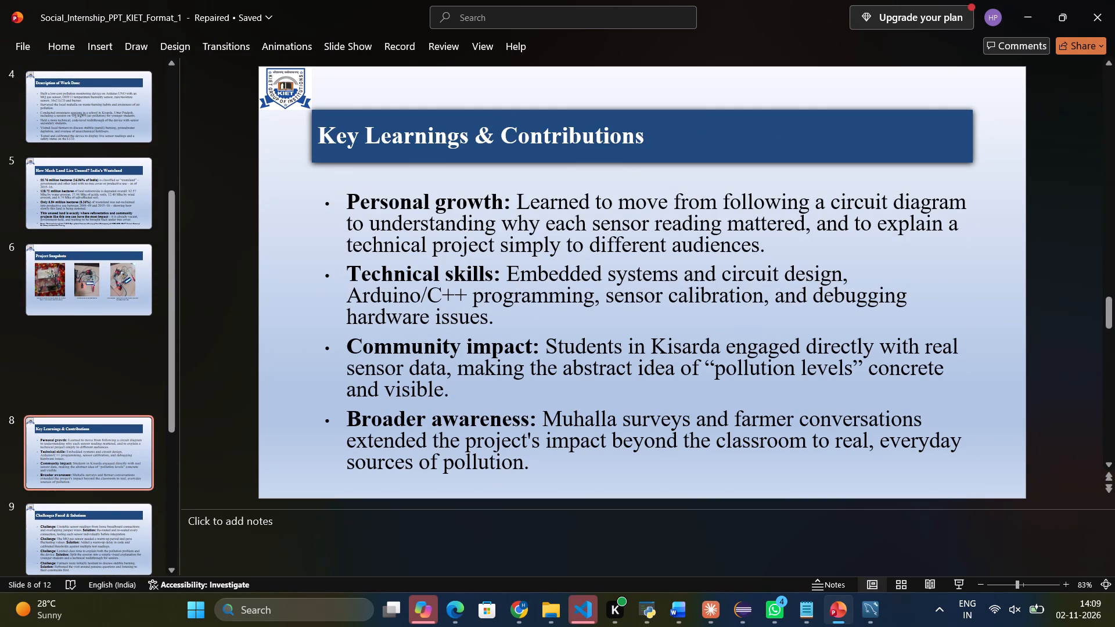
key(Up)
key(Up)
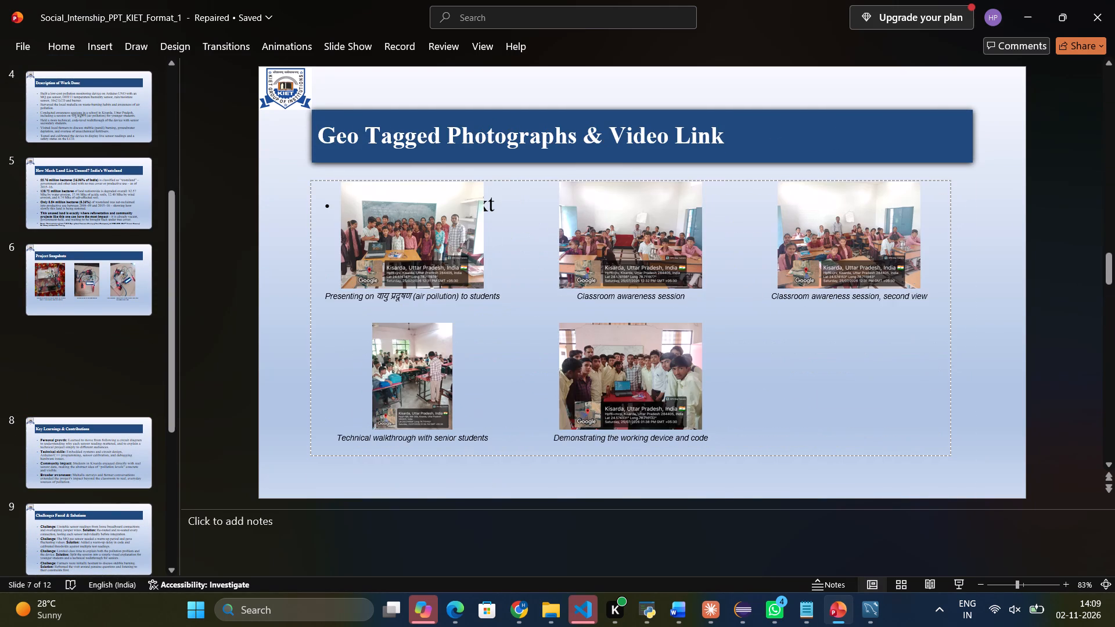
key(Up)
key(Up)
key(Up)
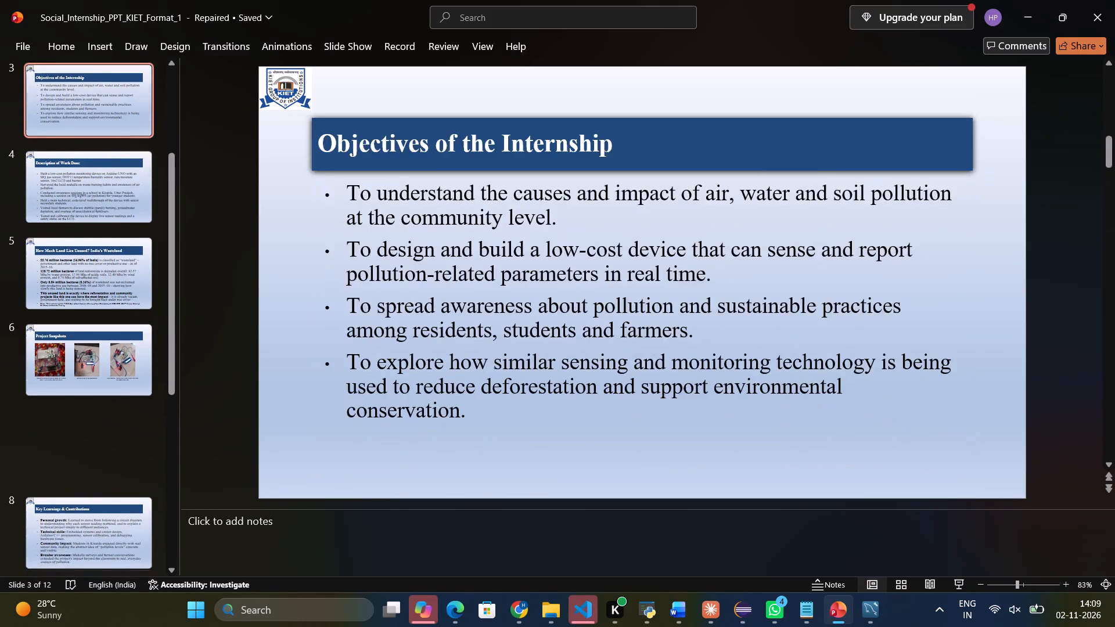
key(Up)
key(Up)
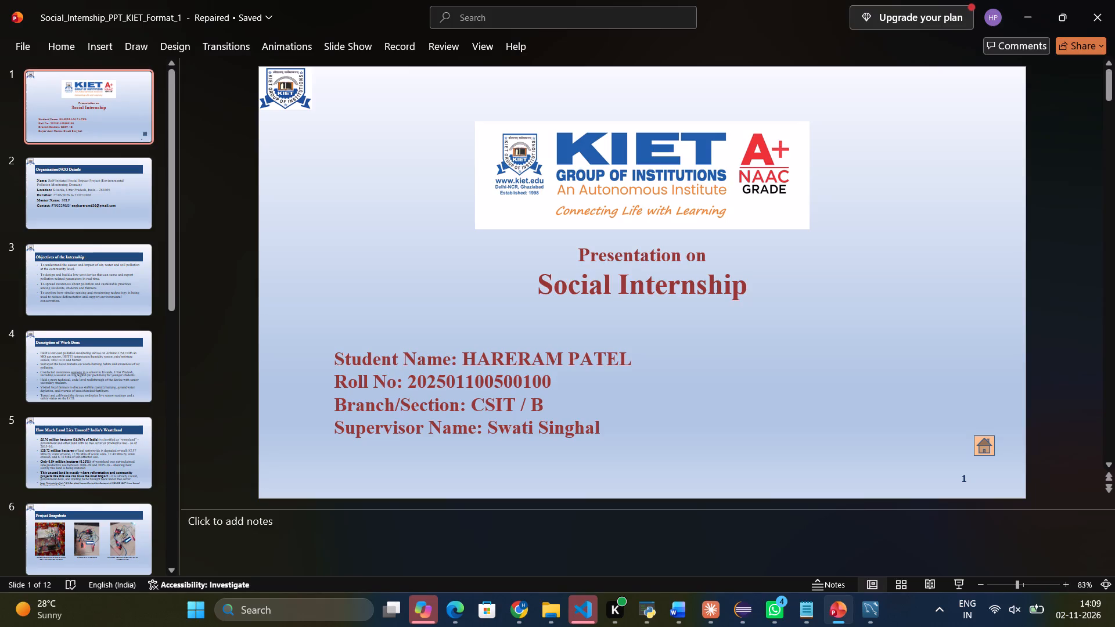
key(Down)
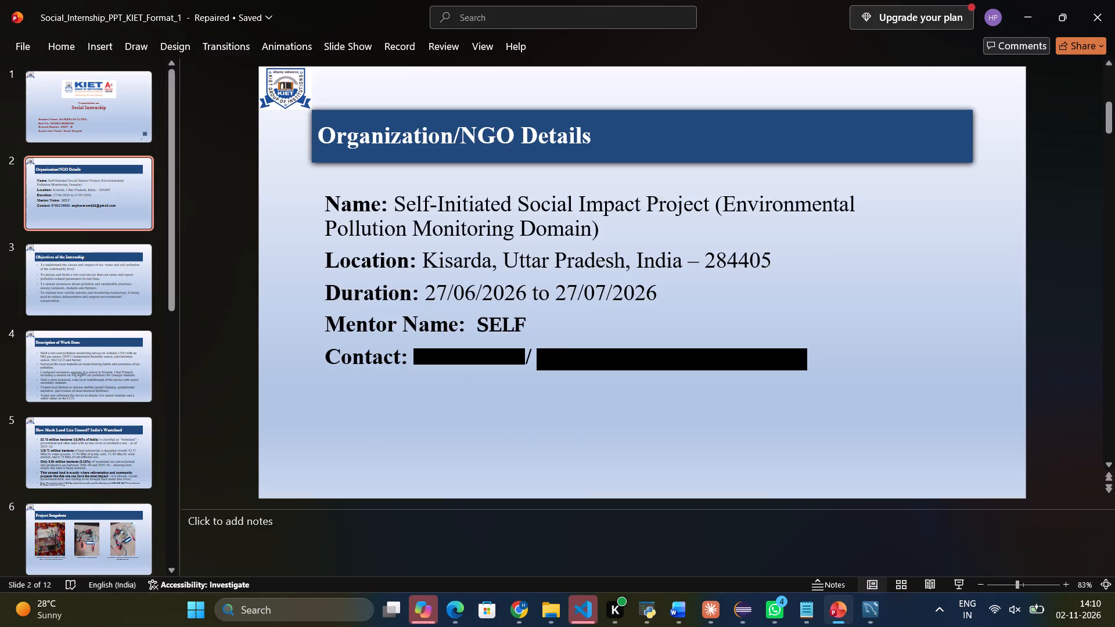
key(Down)
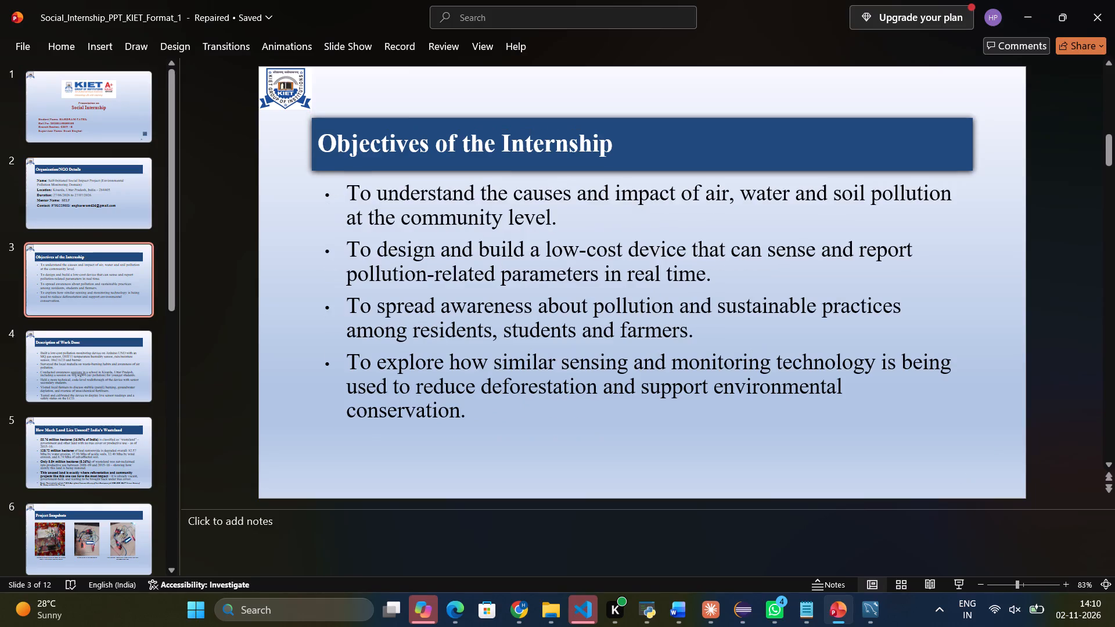
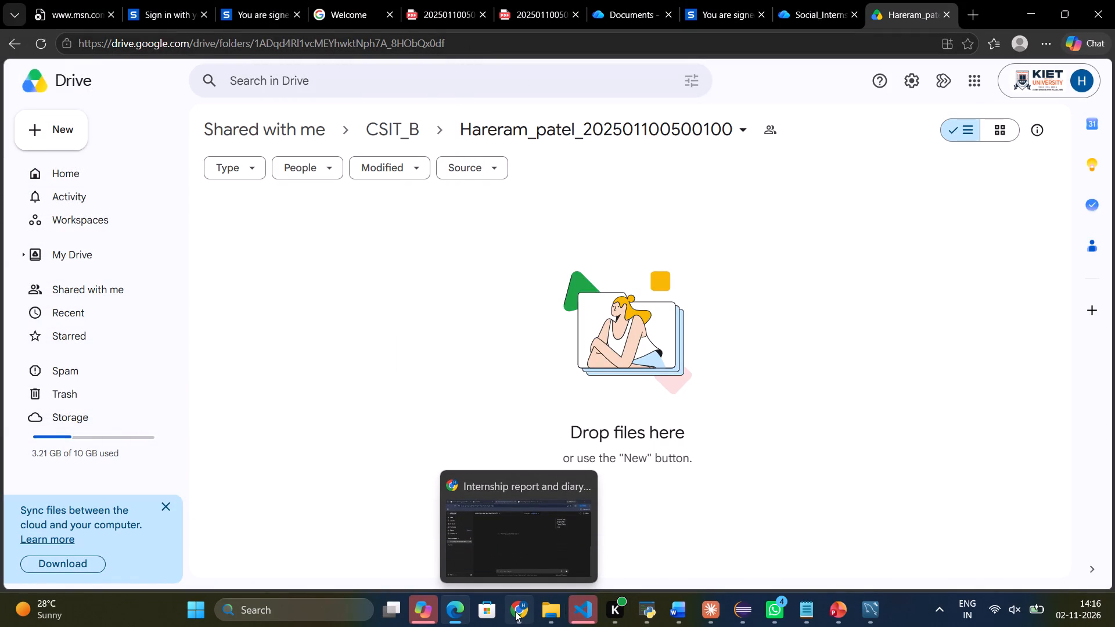
click(545, 611)
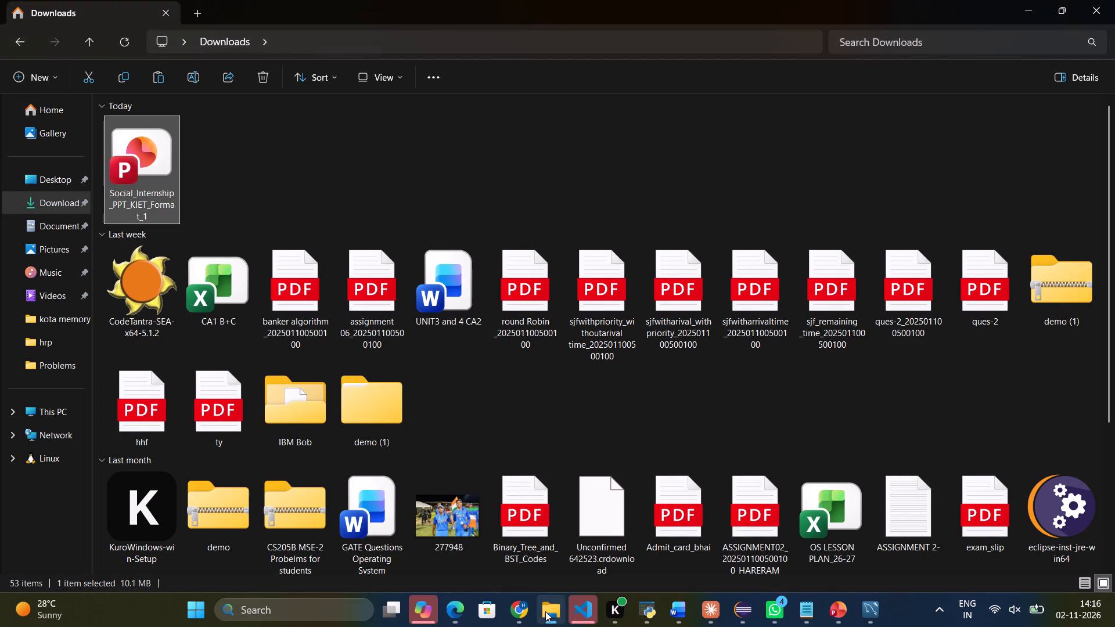
double_click(160, 161)
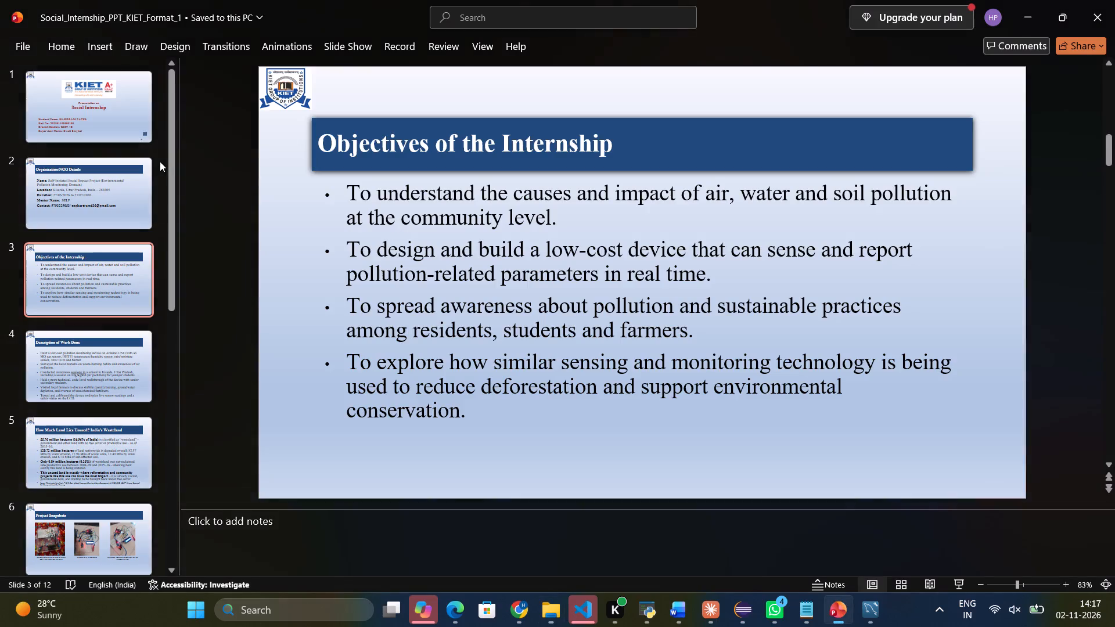
scroll(532, 235, up, 13)
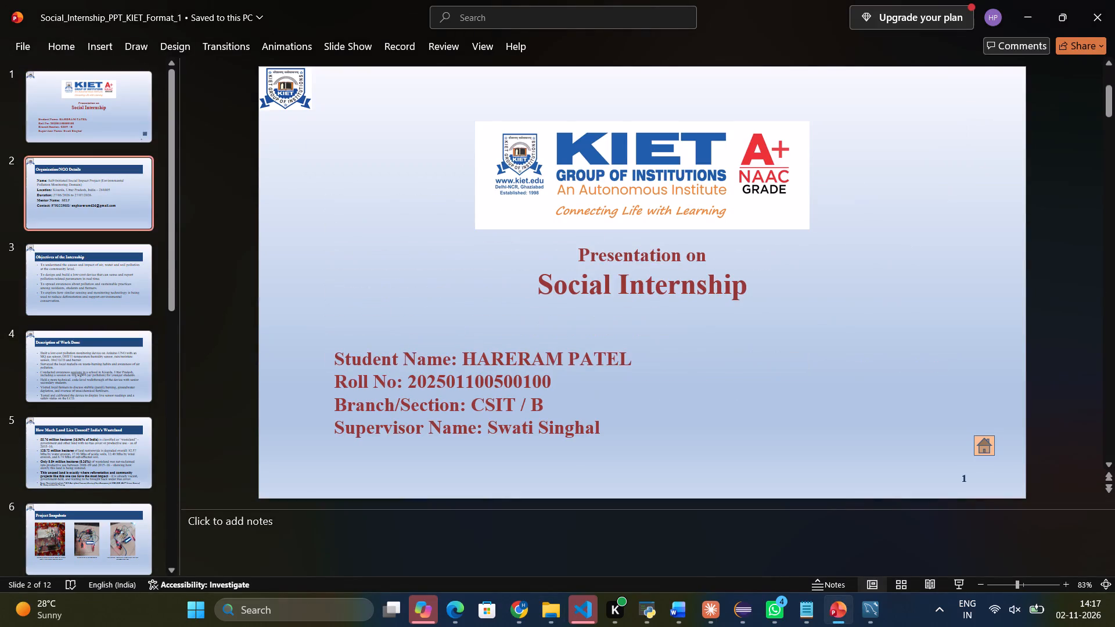
scroll(532, 235, up, 1)
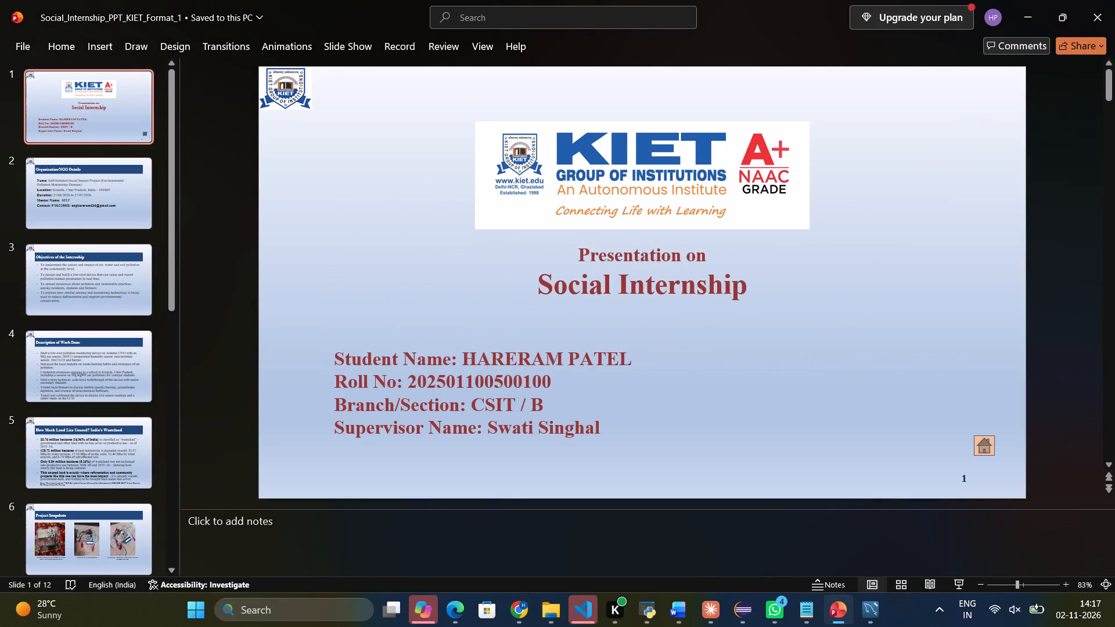
key(Down)
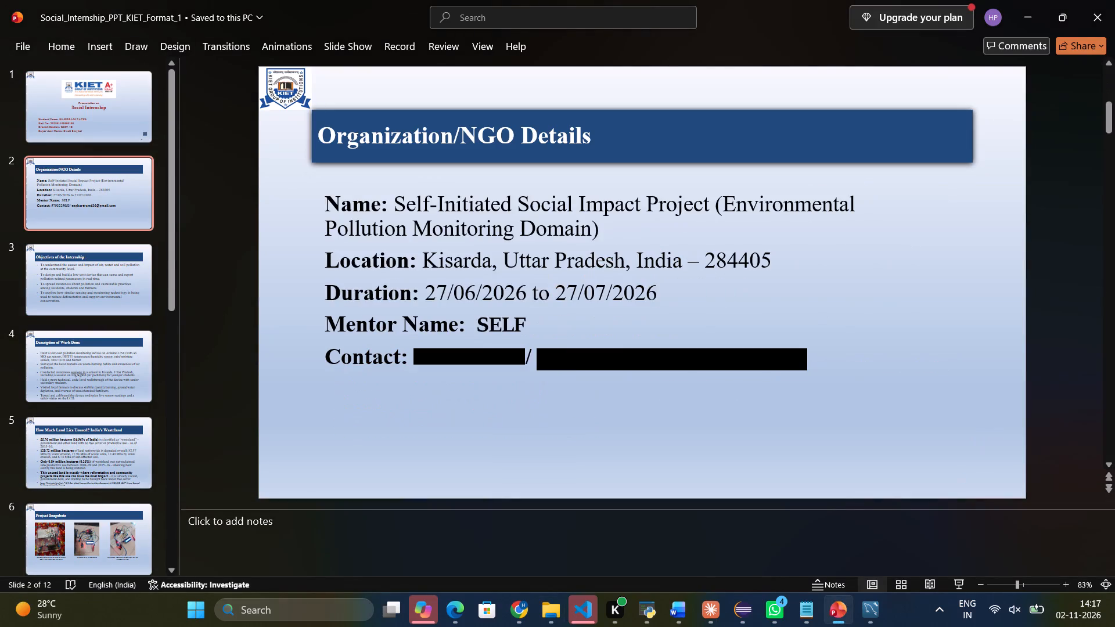
key(Down)
key(Down)
key(Down)
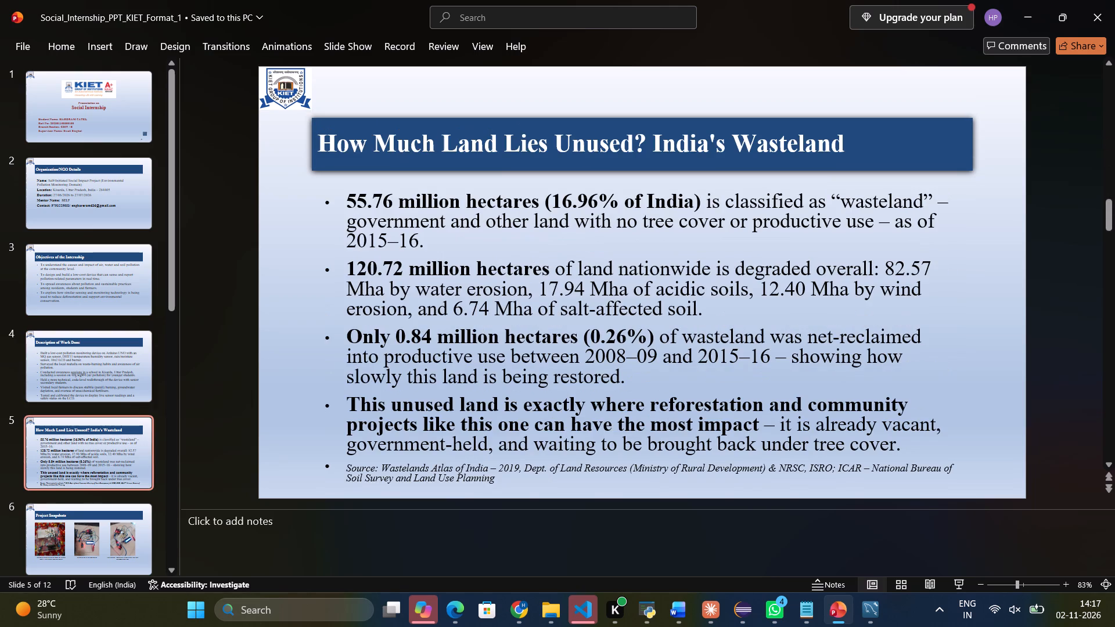
key(Down)
key(Down)
key(Down)
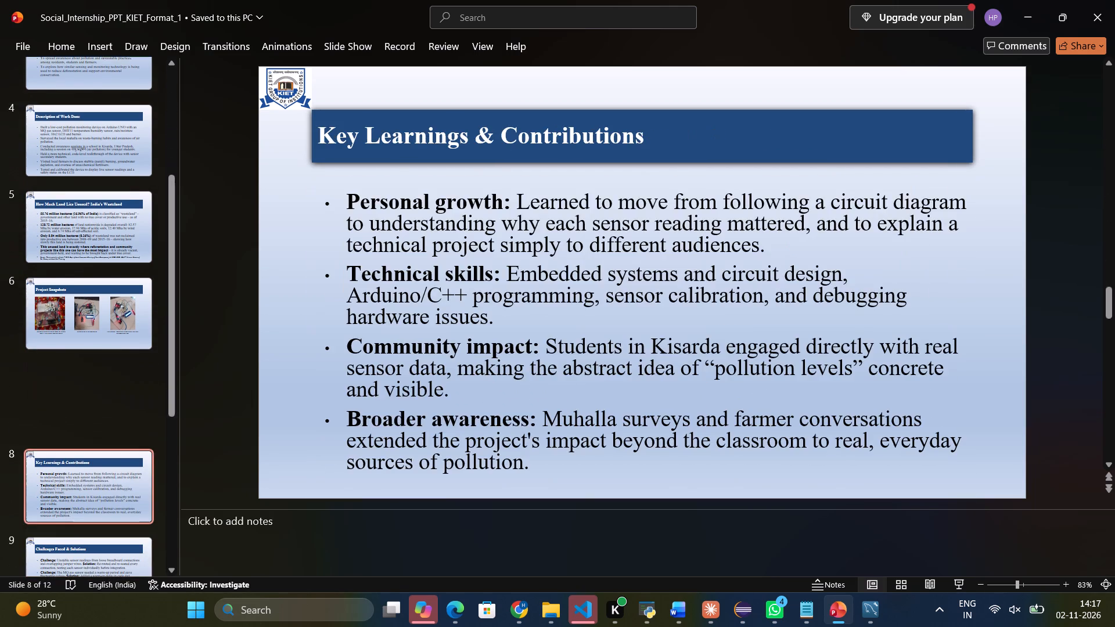
key(Down)
key(Down)
key(Down)
key(Down)
key(Down)
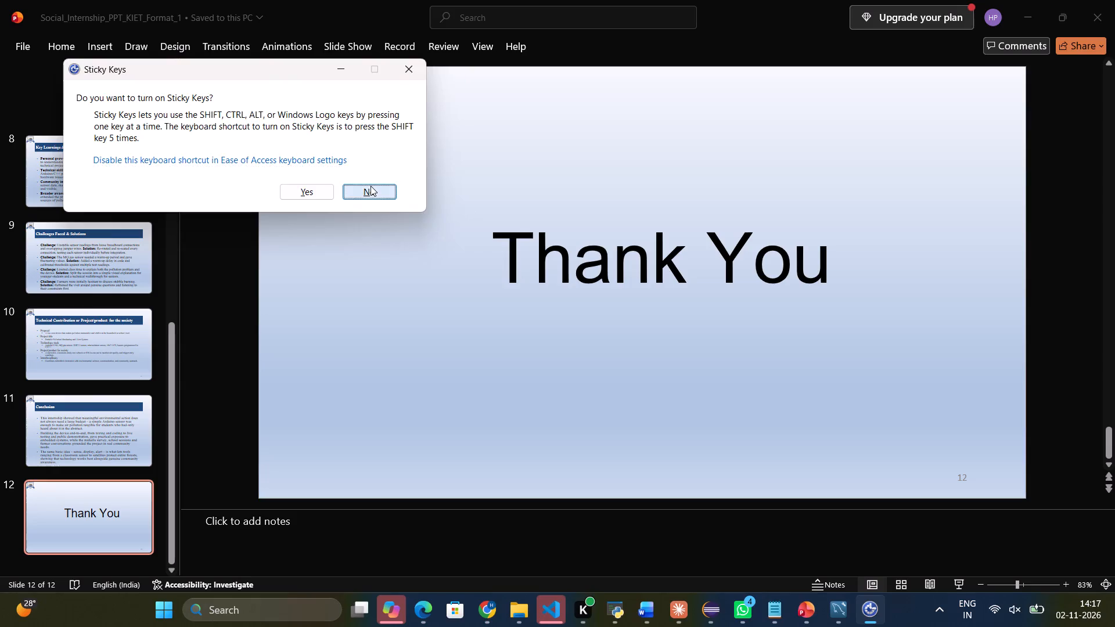
key(Up)
key(Up)
key(Up)
key(Up)
key(Up)
key(Up)
key(Up)
key(Up)
key(Up)
key(Up)
key(Up)
key(Up)
key(Up)
key(Up)
key(Up)
key(Up)
key(Up)
key(Up)
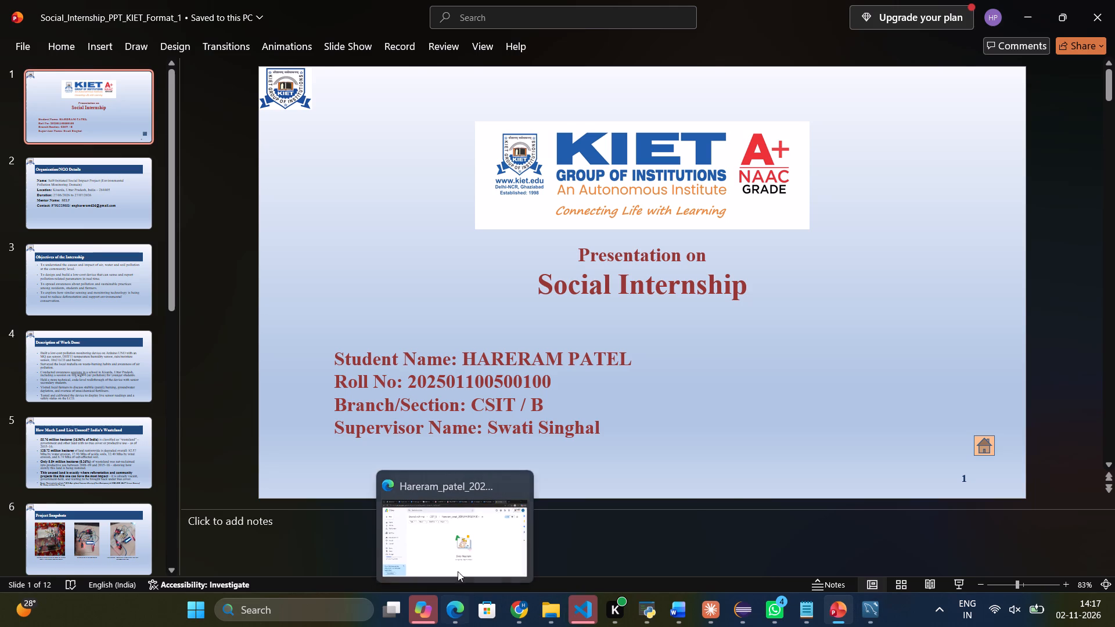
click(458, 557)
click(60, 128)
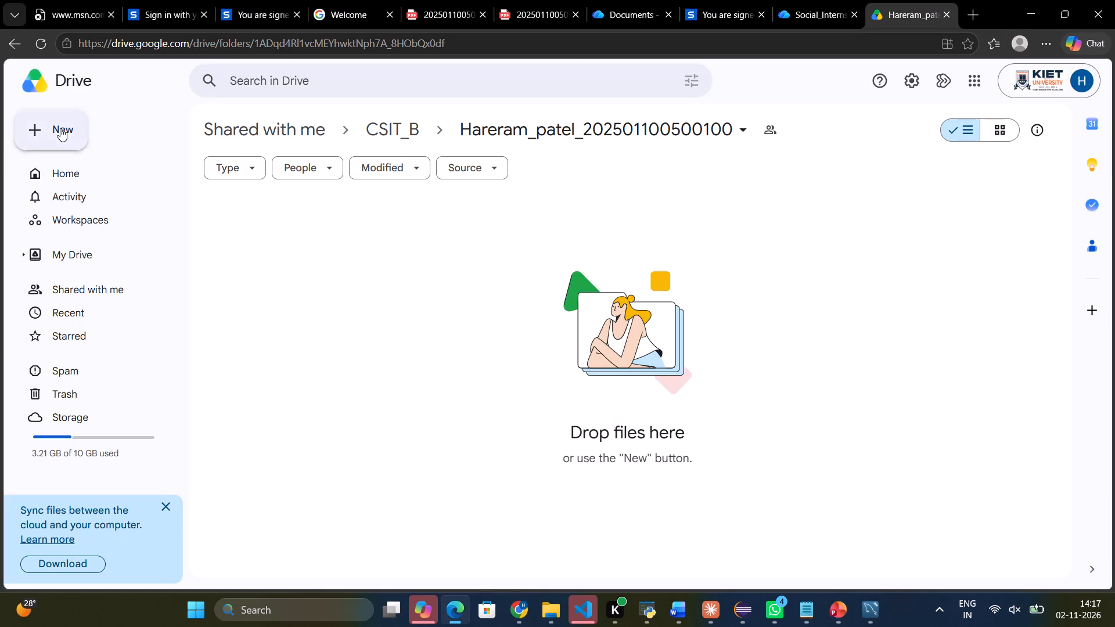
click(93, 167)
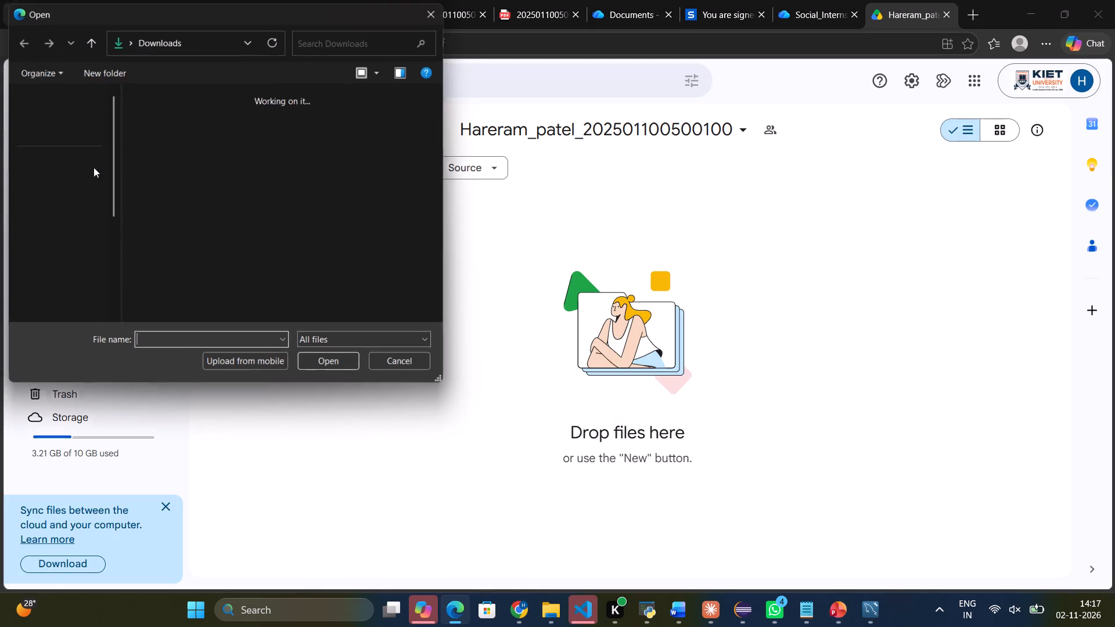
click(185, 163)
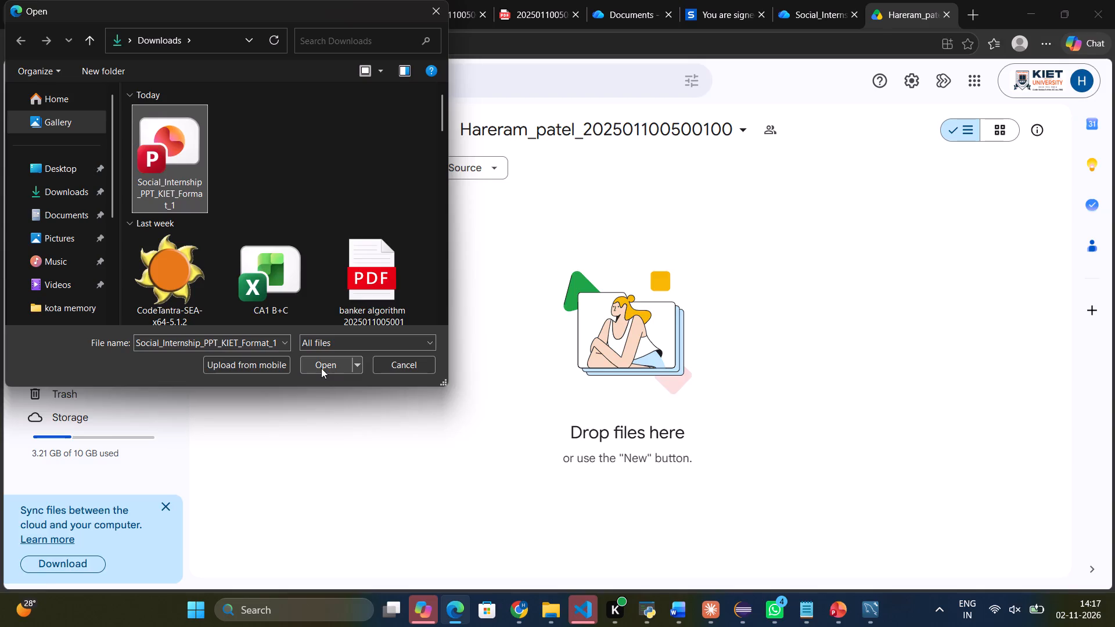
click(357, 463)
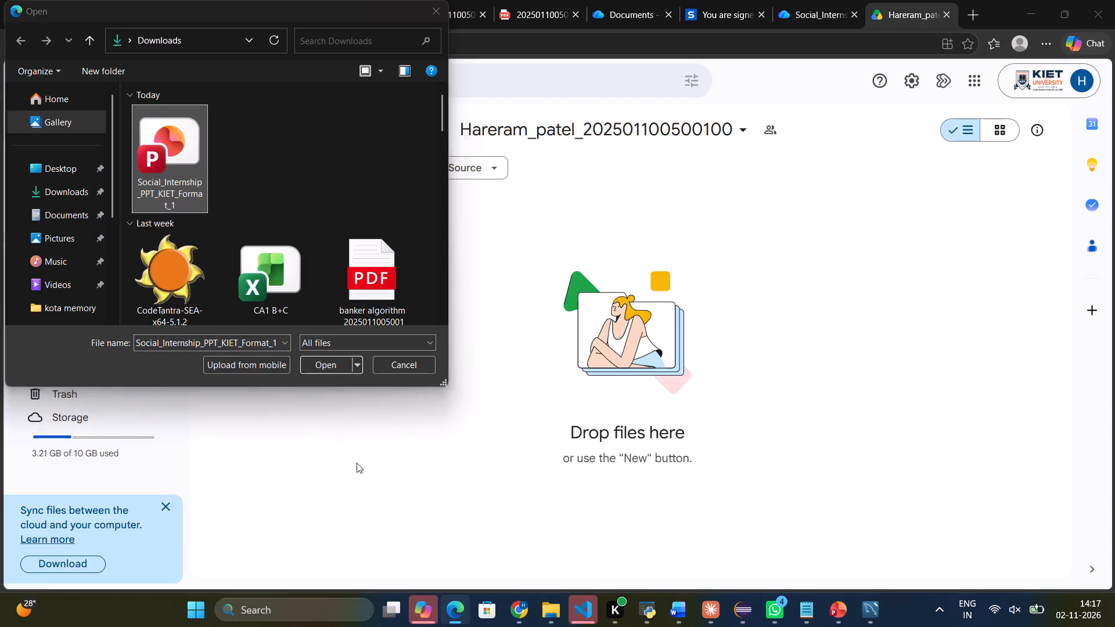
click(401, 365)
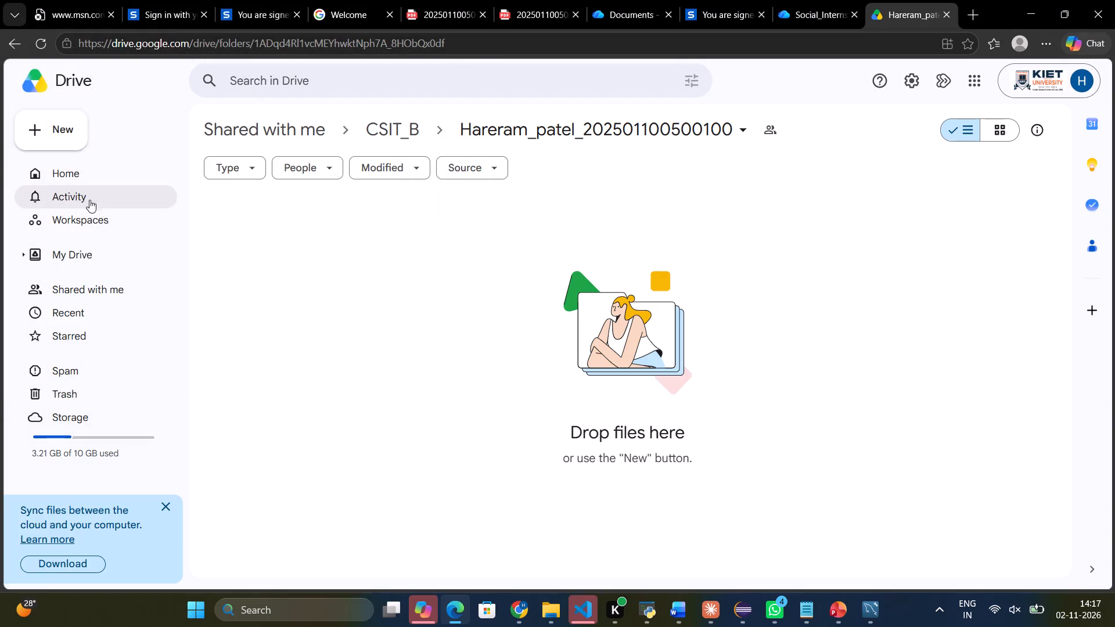
Go back to the CSIT_B folder in Google Drive and open a classmate's folder to check how the submitted files are named.
click(8, 42)
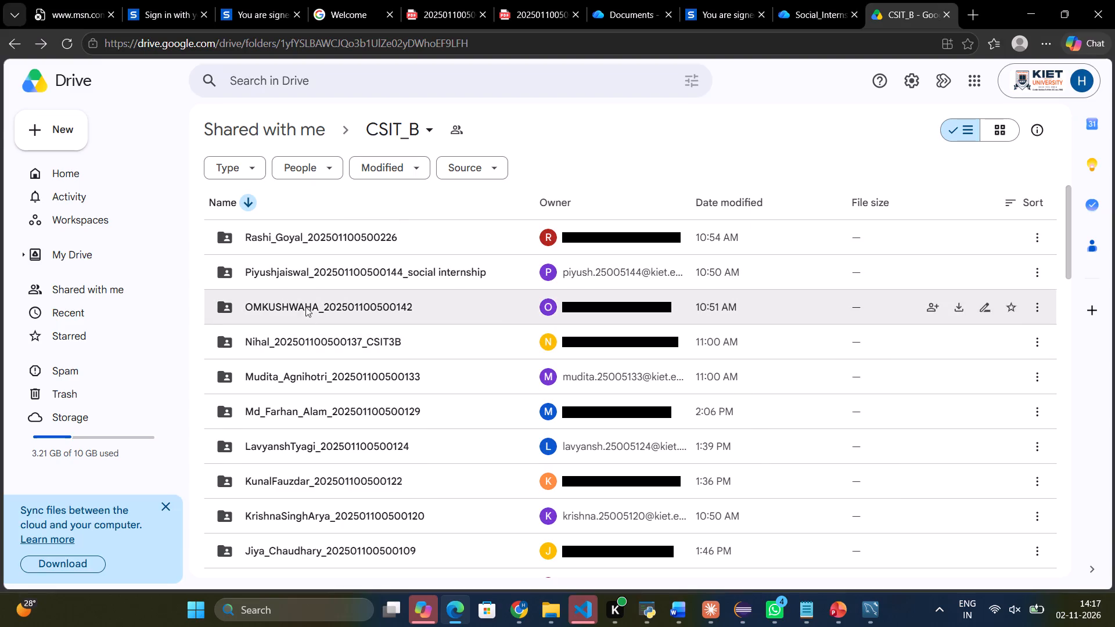
double_click(276, 518)
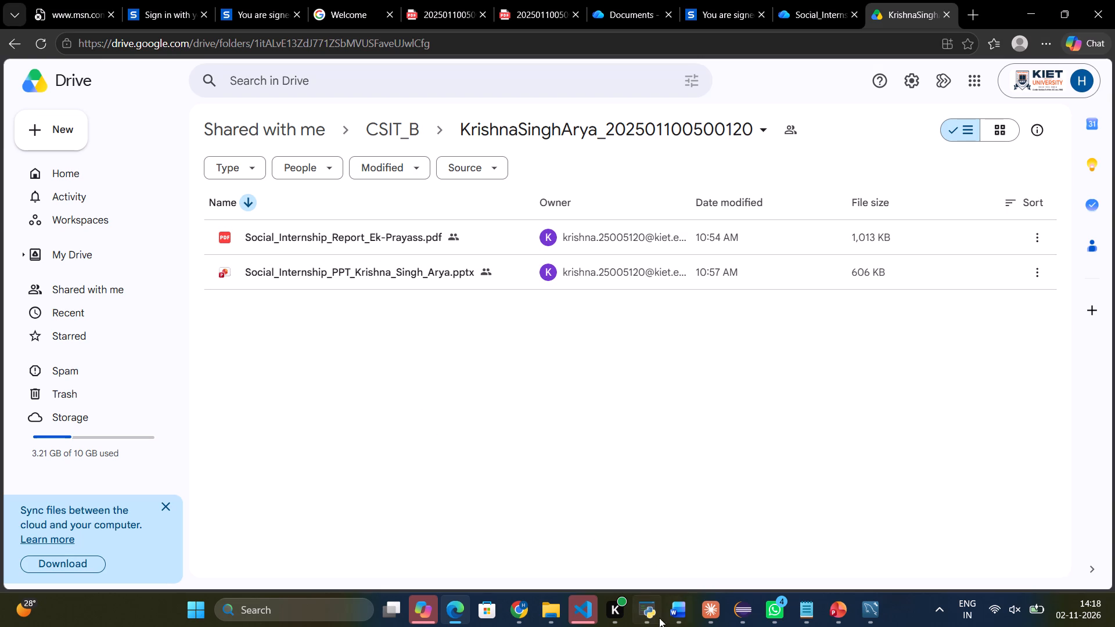
Switch to File Explorer and rename the presentation in Downloads as Social_Internship_PPT_ followed by the student's first name, an underscore and the roll number.
click(549, 608)
right_click(132, 166)
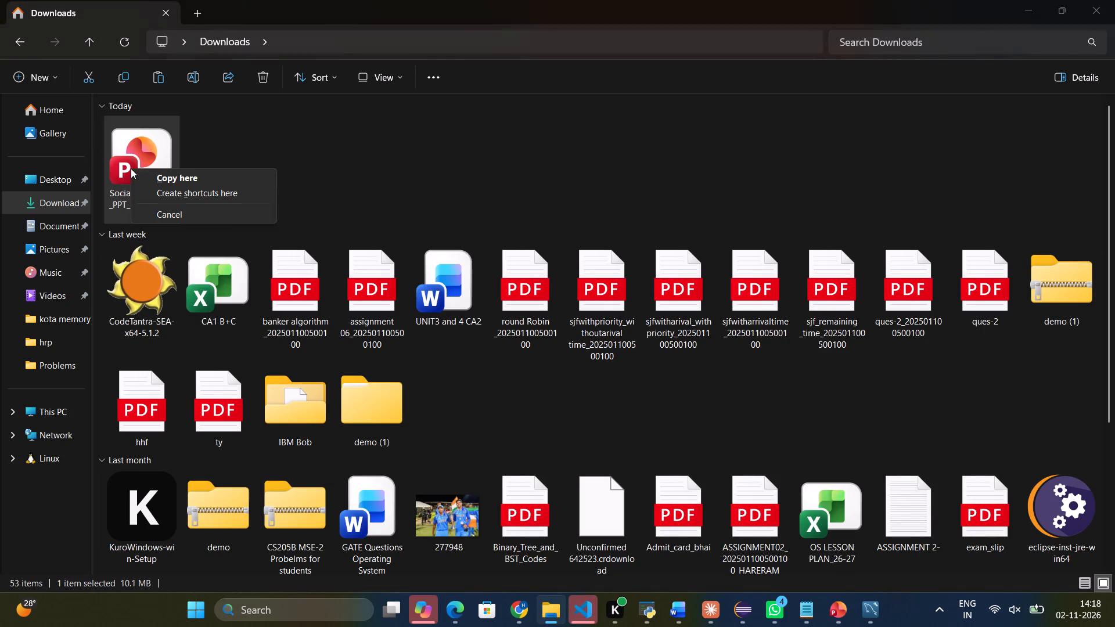
click(131, 179)
click(208, 204)
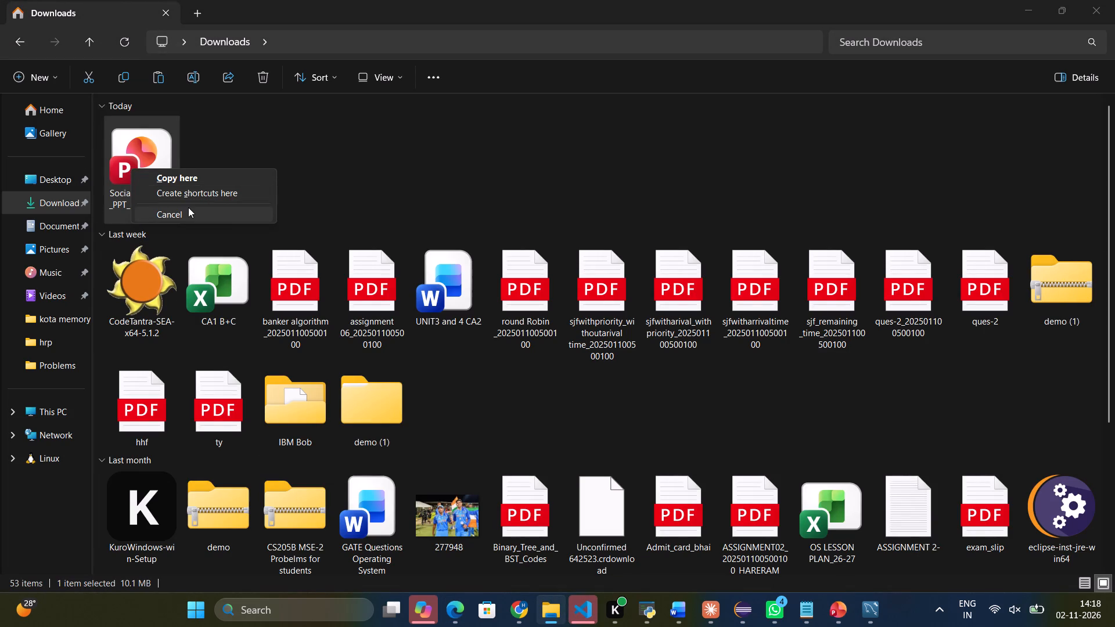
click(188, 207)
right_click(159, 187)
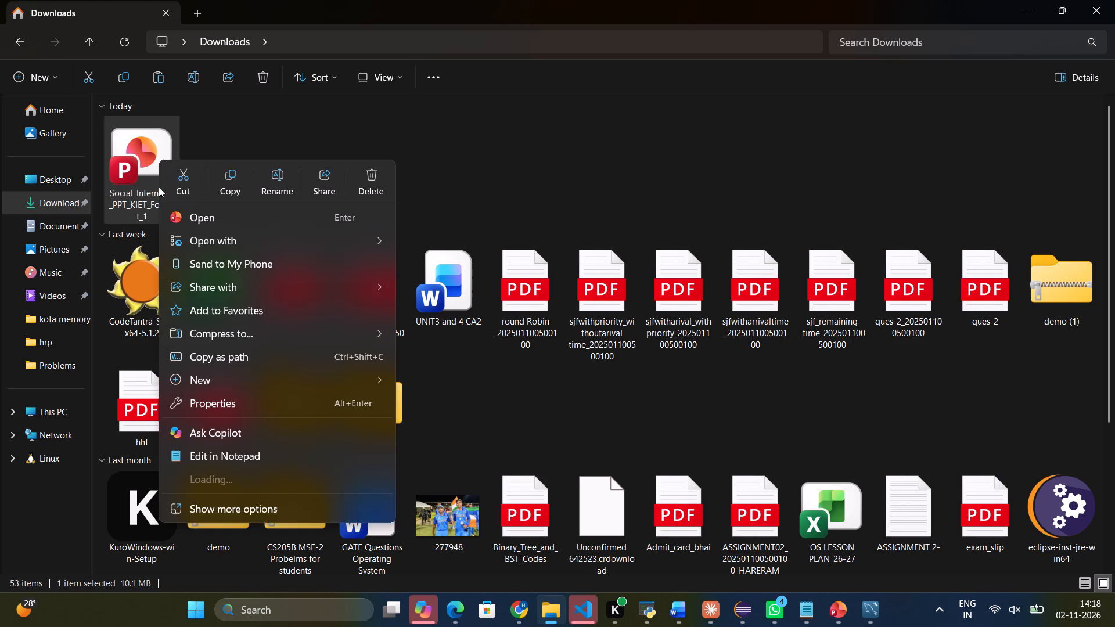
click(285, 184)
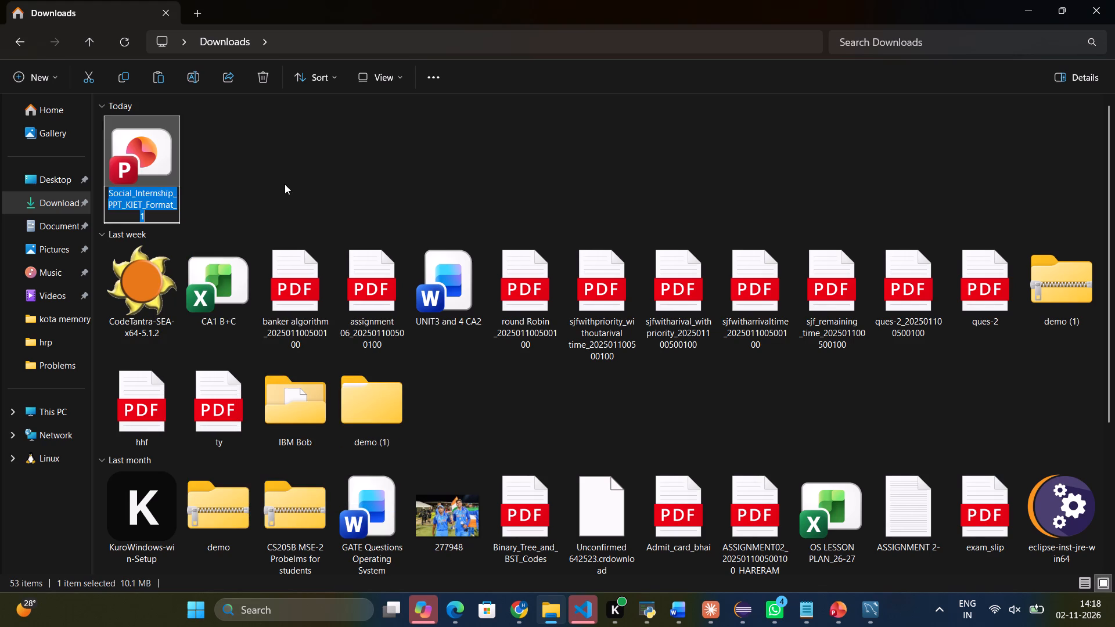
click(157, 215)
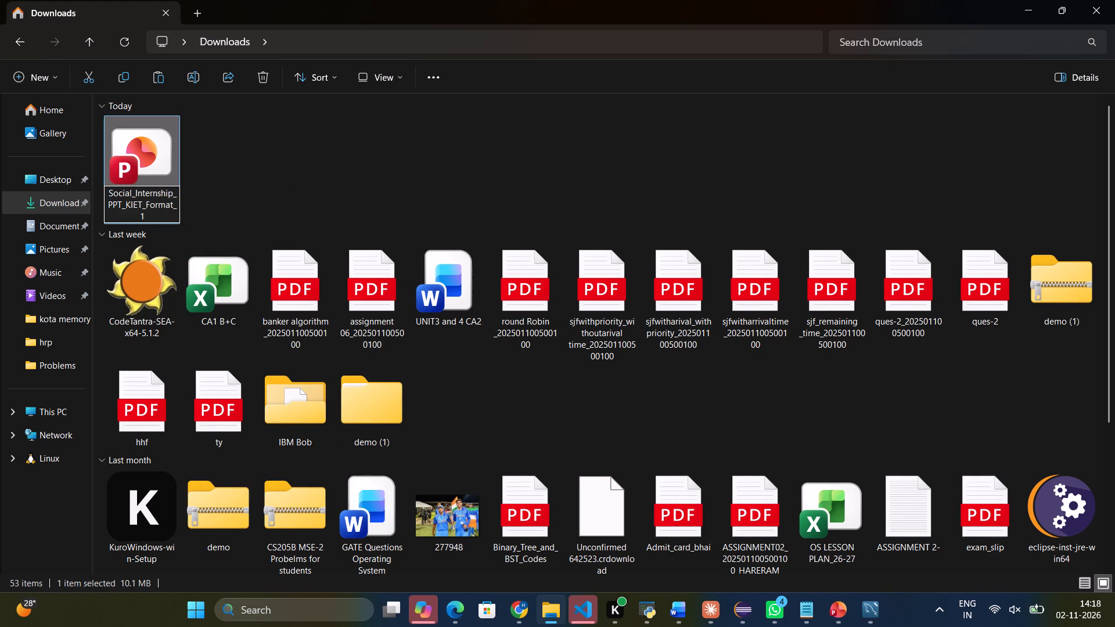
key(BackSpace)
key(BackSpace)
key(BackSpace)
key(BackSpace)
key(BackSpace)
key(BackSpace)
key(BackSpace)
key(BackSpace)
key(BackSpace)
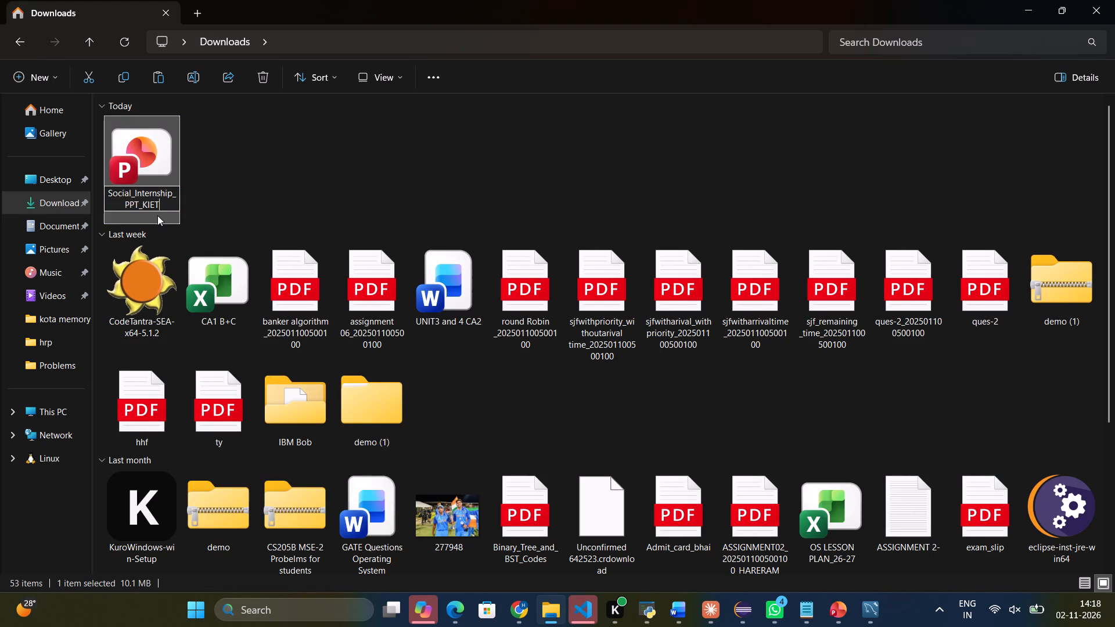
key(BackSpace)
key(BackSpace)
key(BackSpace)
key(BackSpace)
key(BackSpace)
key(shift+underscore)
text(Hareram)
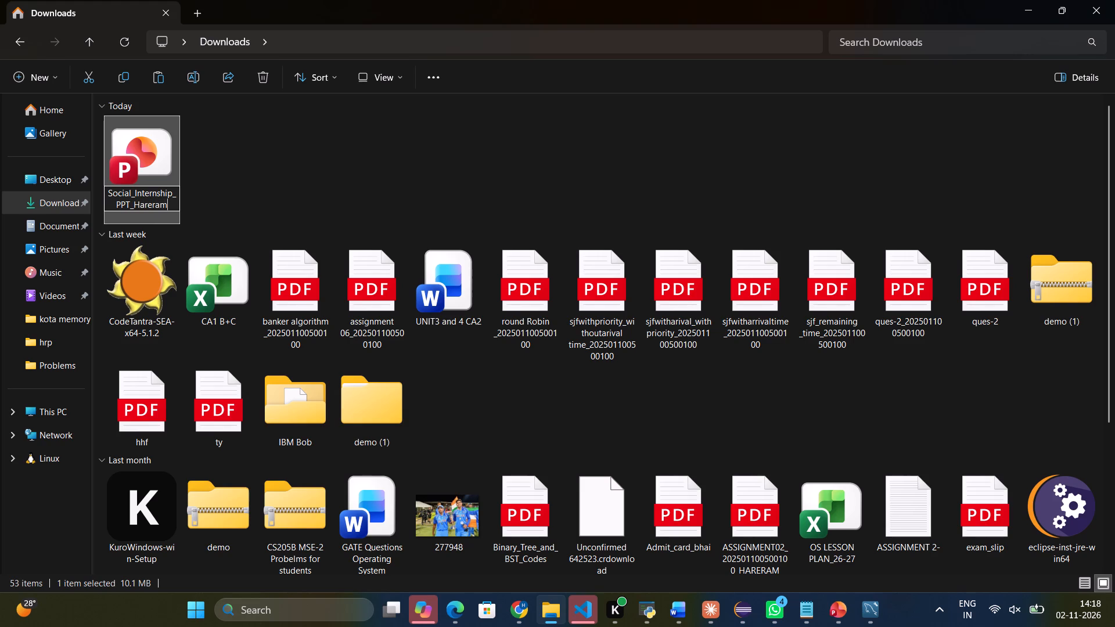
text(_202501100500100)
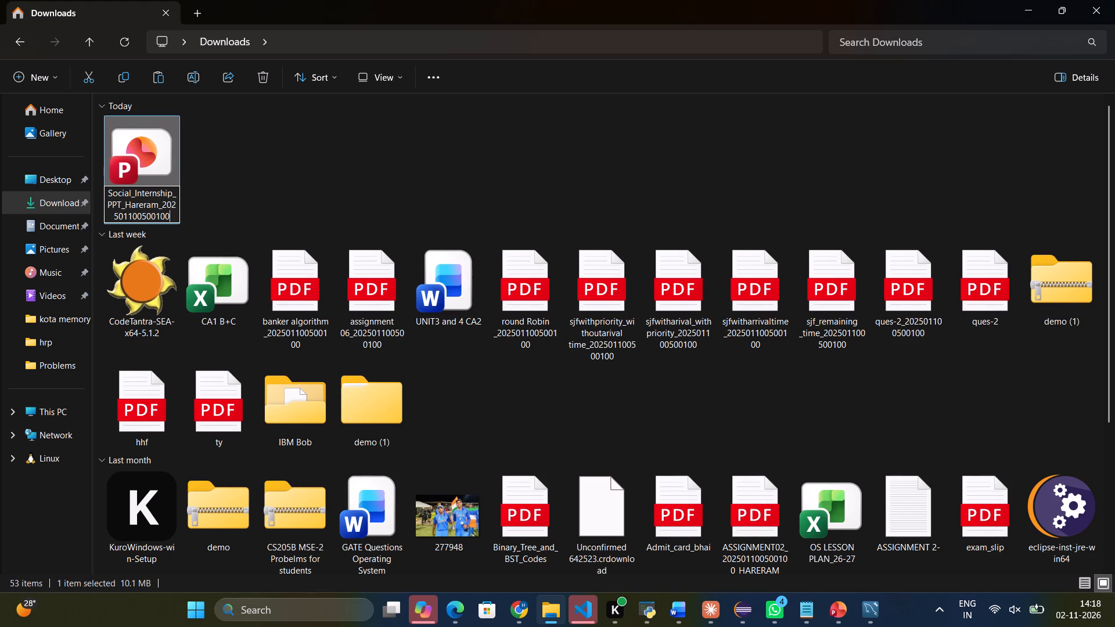
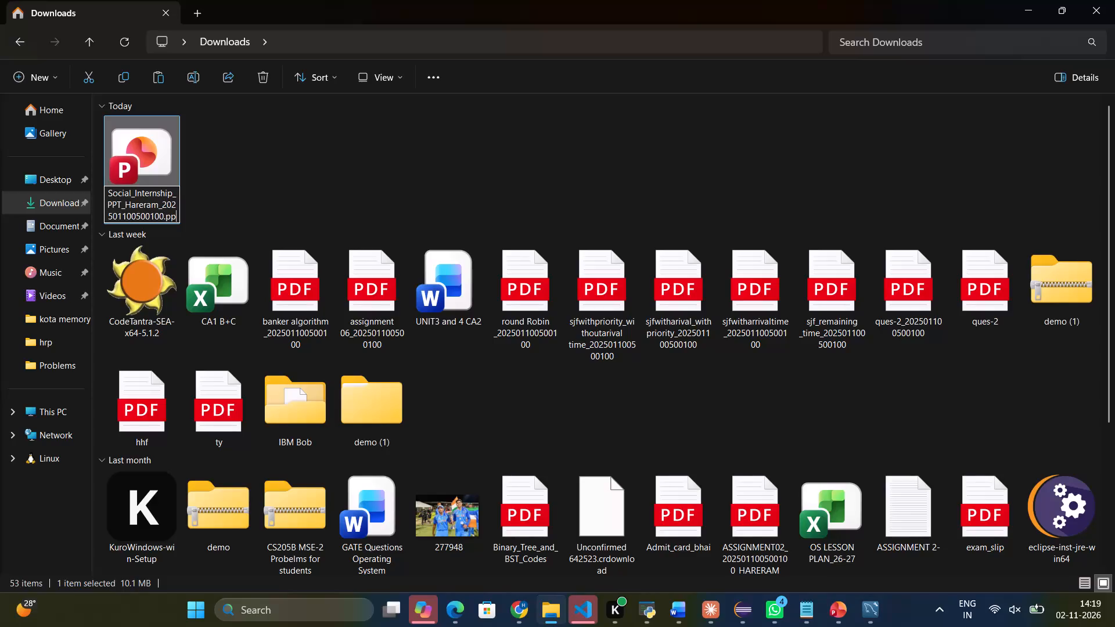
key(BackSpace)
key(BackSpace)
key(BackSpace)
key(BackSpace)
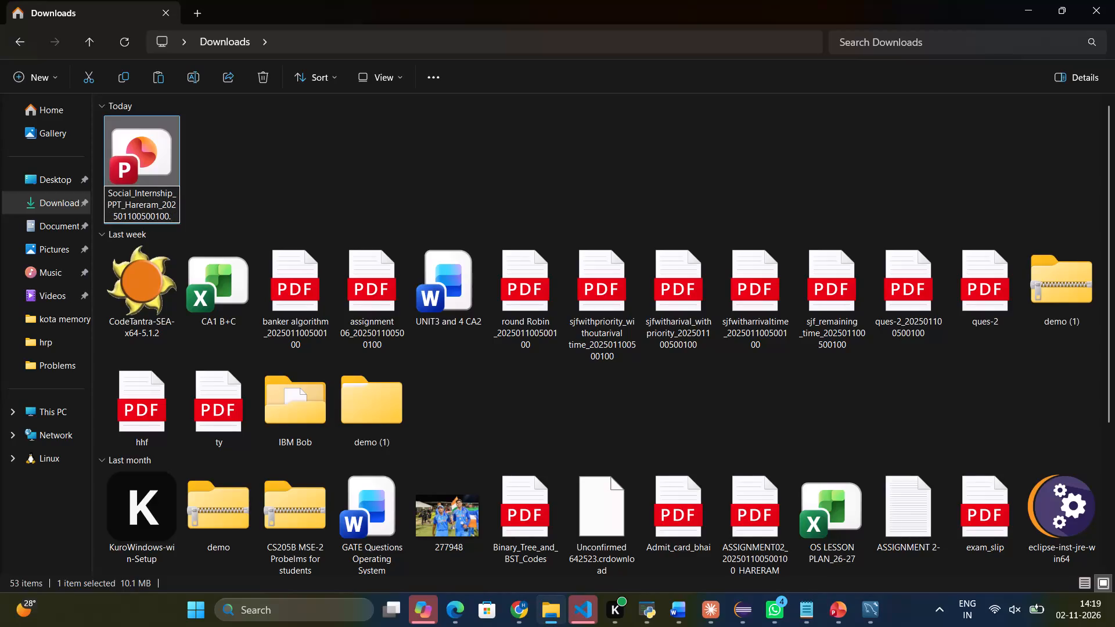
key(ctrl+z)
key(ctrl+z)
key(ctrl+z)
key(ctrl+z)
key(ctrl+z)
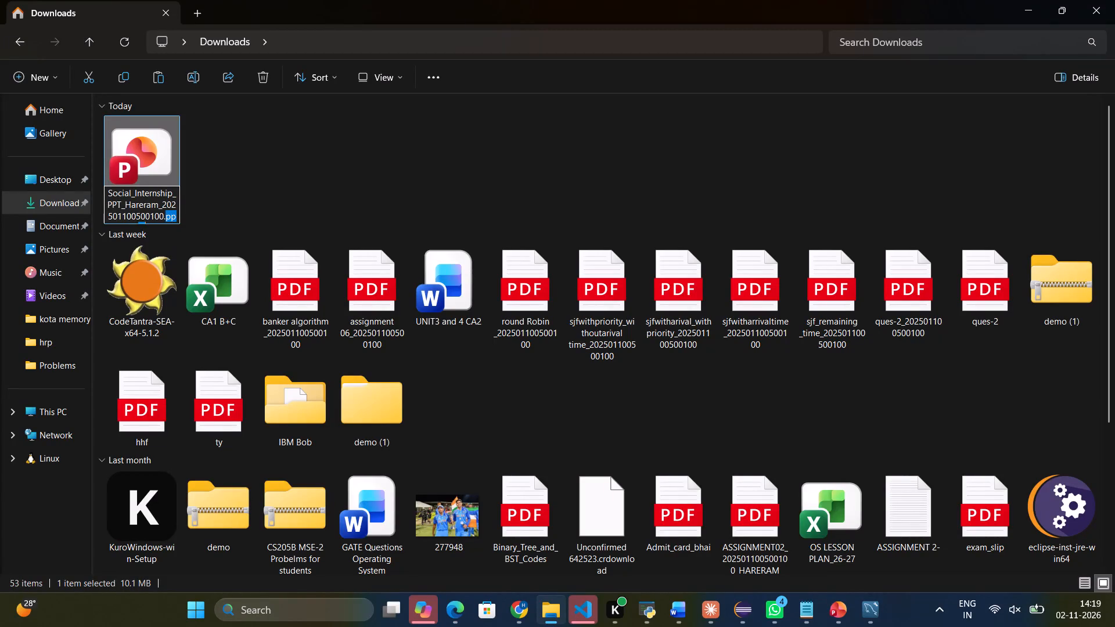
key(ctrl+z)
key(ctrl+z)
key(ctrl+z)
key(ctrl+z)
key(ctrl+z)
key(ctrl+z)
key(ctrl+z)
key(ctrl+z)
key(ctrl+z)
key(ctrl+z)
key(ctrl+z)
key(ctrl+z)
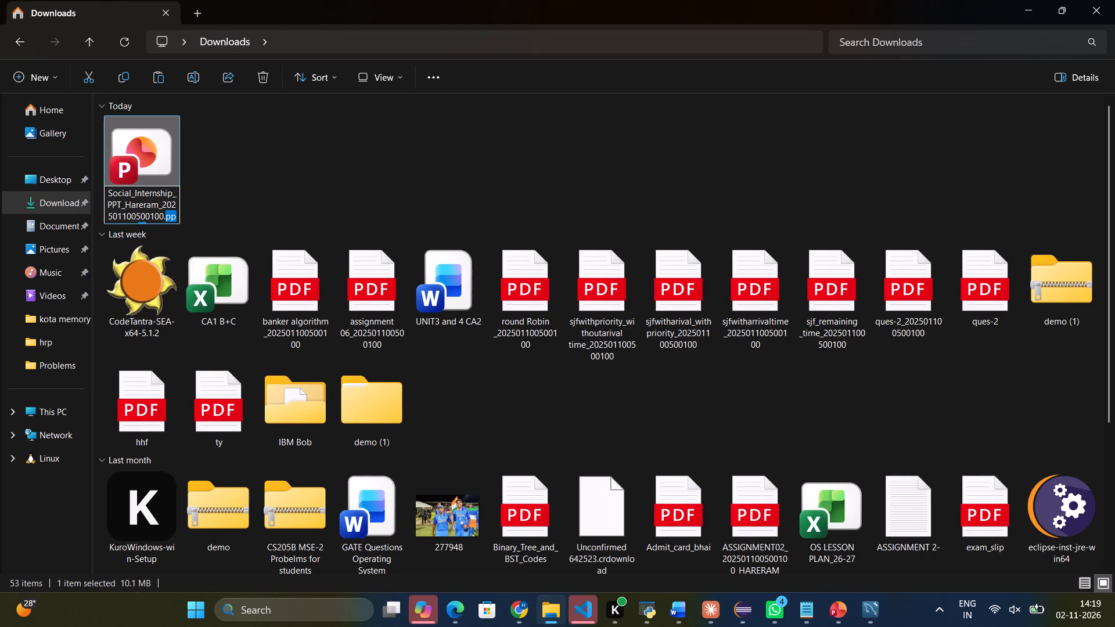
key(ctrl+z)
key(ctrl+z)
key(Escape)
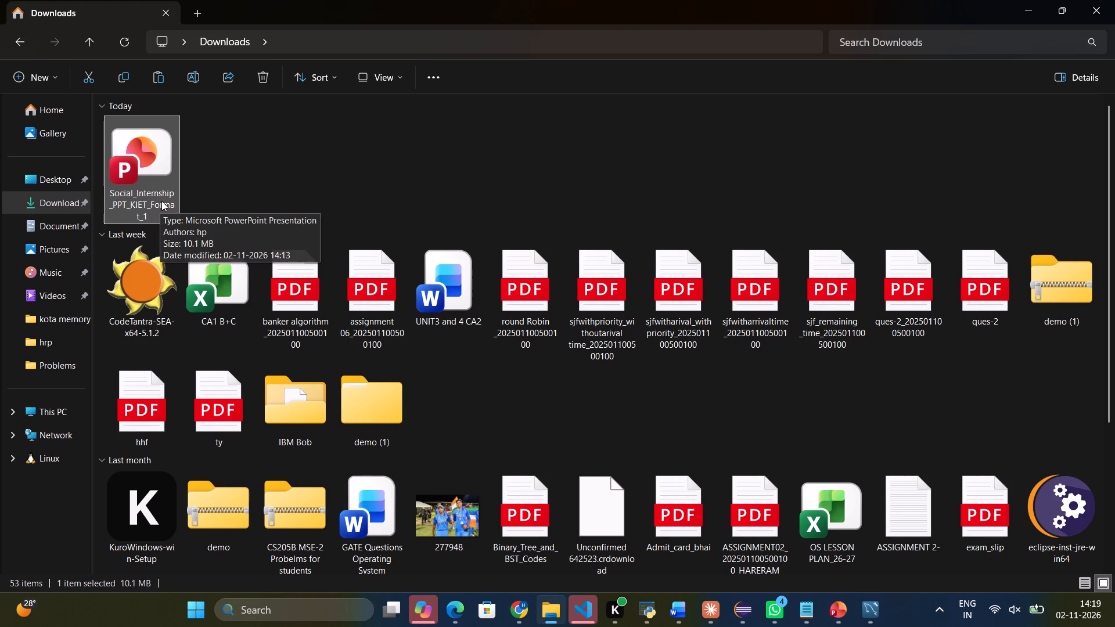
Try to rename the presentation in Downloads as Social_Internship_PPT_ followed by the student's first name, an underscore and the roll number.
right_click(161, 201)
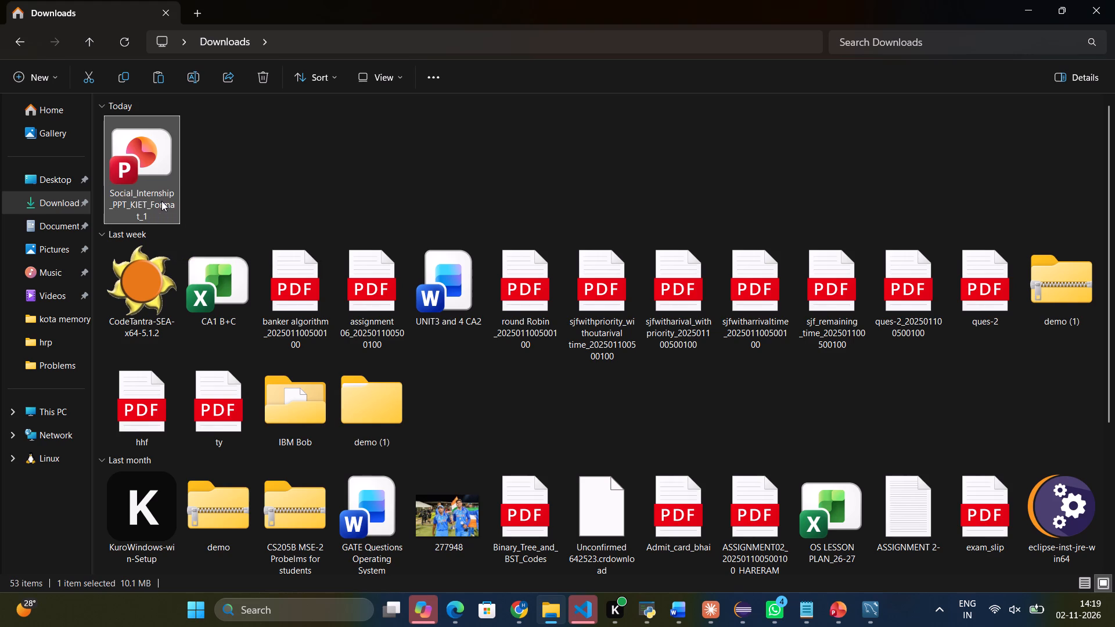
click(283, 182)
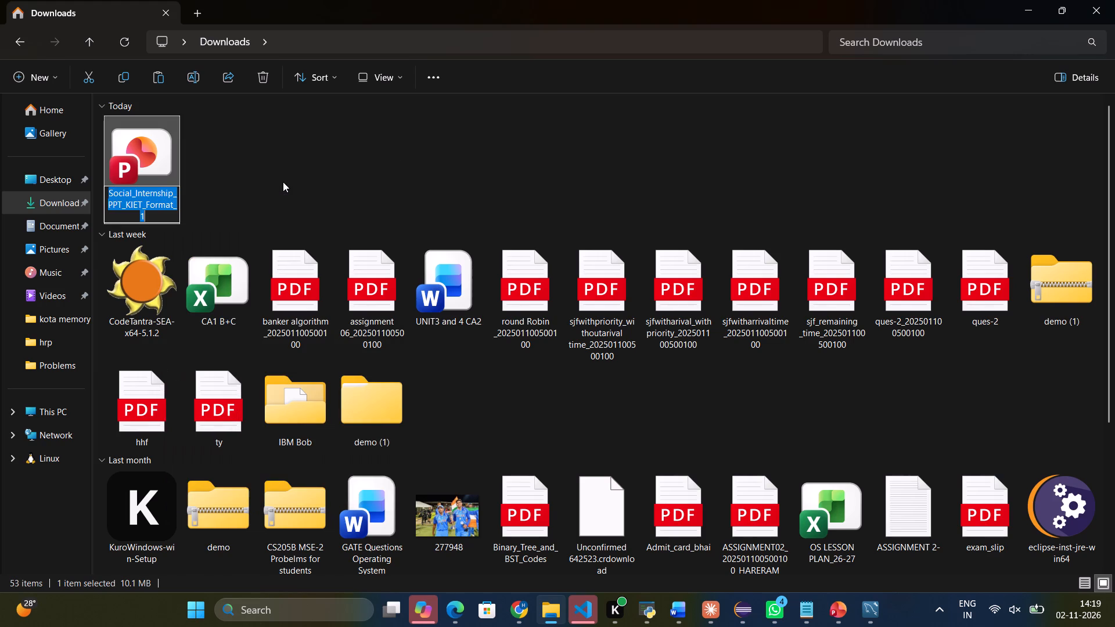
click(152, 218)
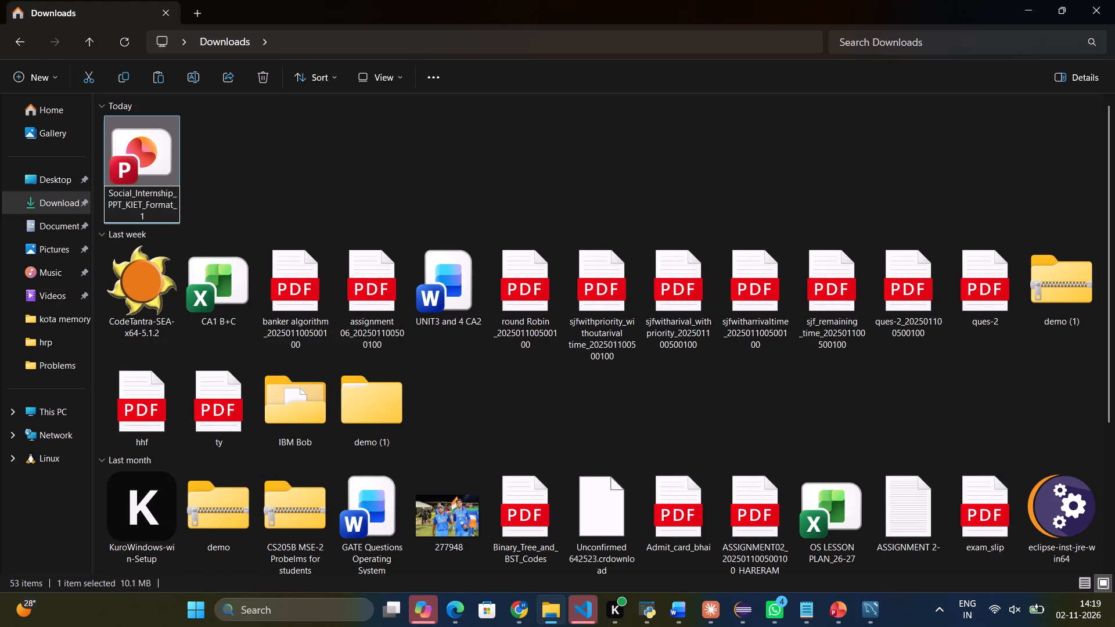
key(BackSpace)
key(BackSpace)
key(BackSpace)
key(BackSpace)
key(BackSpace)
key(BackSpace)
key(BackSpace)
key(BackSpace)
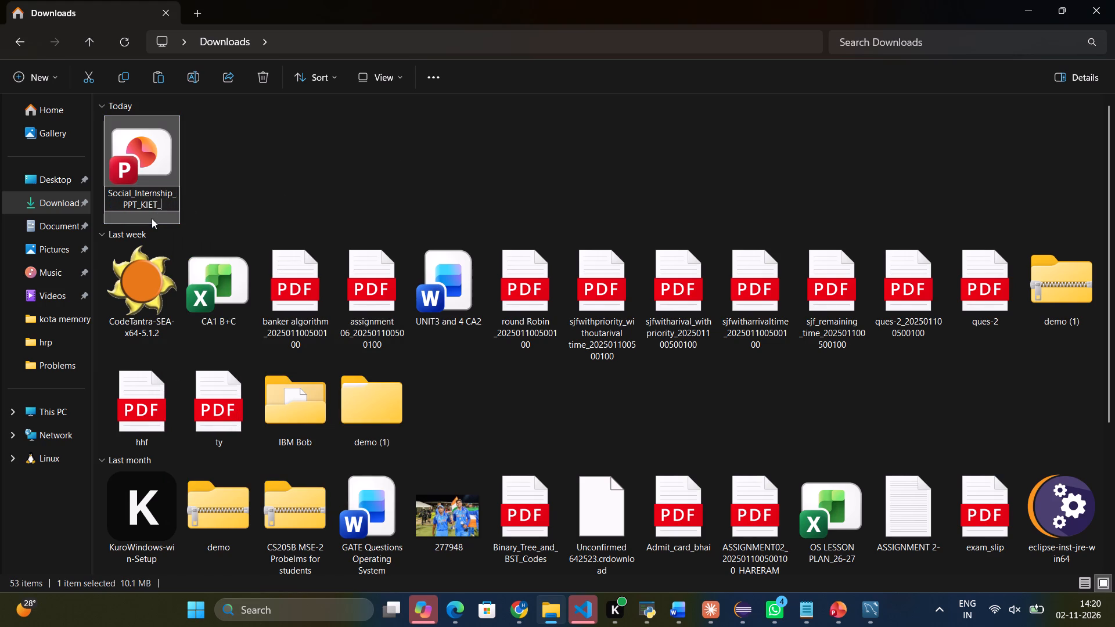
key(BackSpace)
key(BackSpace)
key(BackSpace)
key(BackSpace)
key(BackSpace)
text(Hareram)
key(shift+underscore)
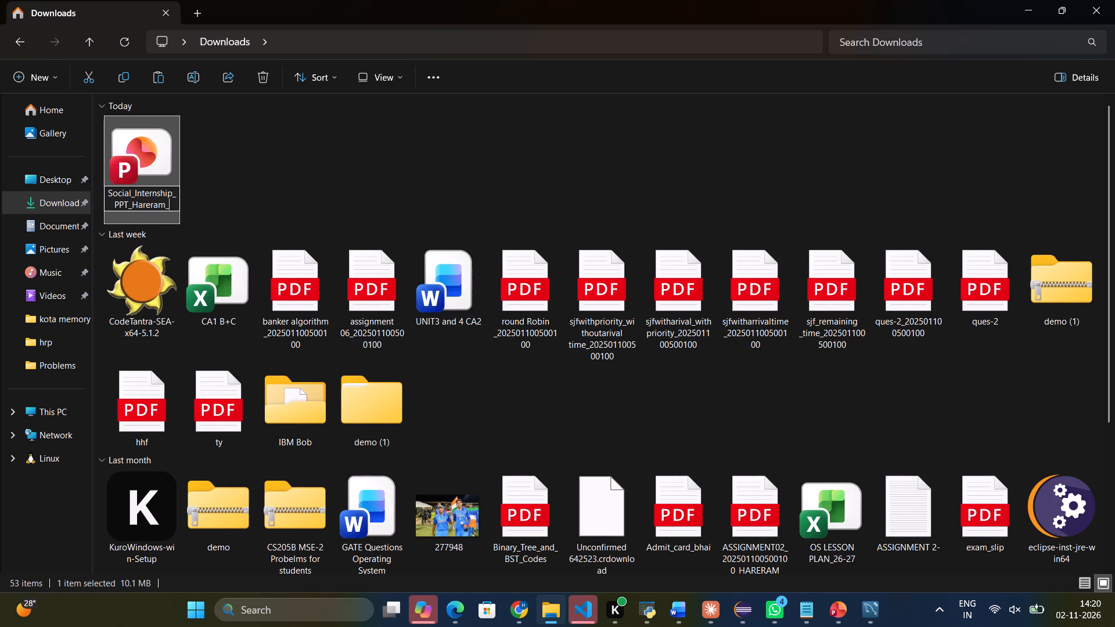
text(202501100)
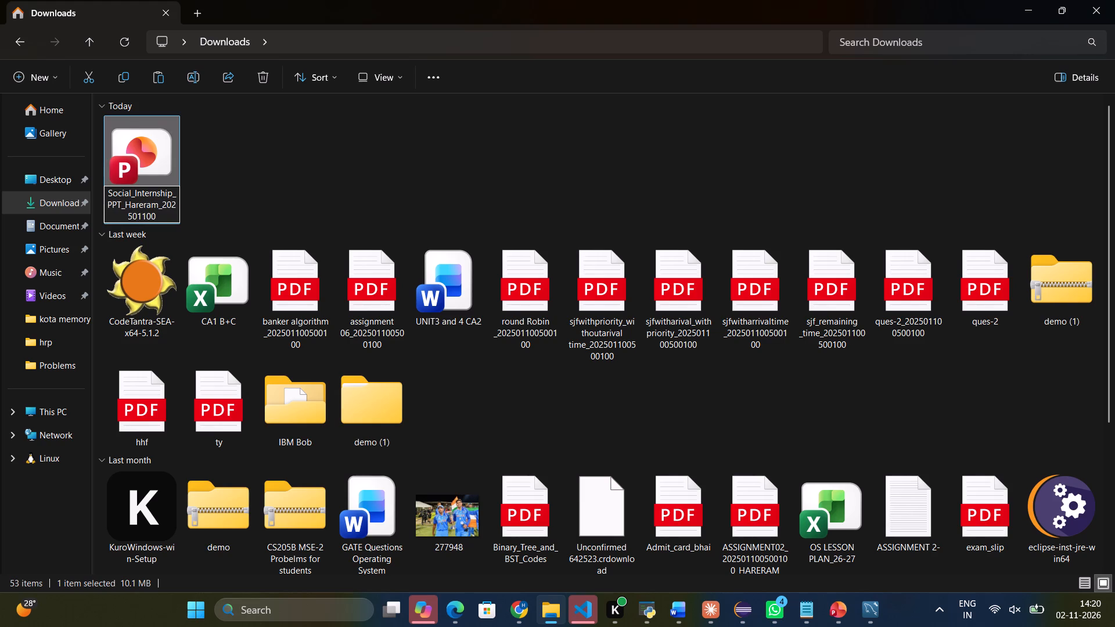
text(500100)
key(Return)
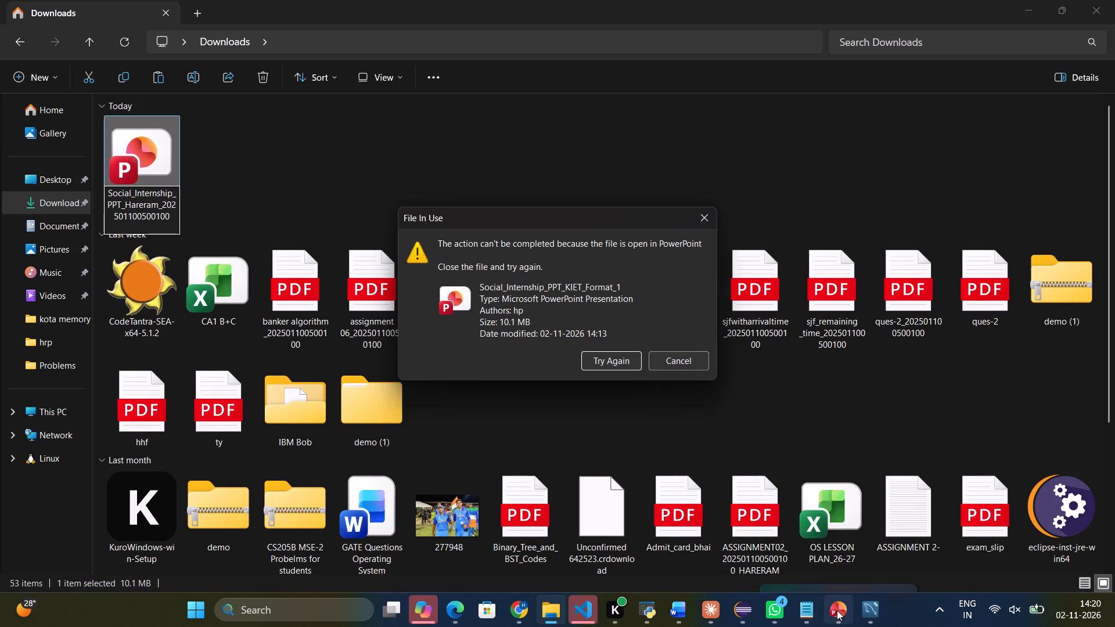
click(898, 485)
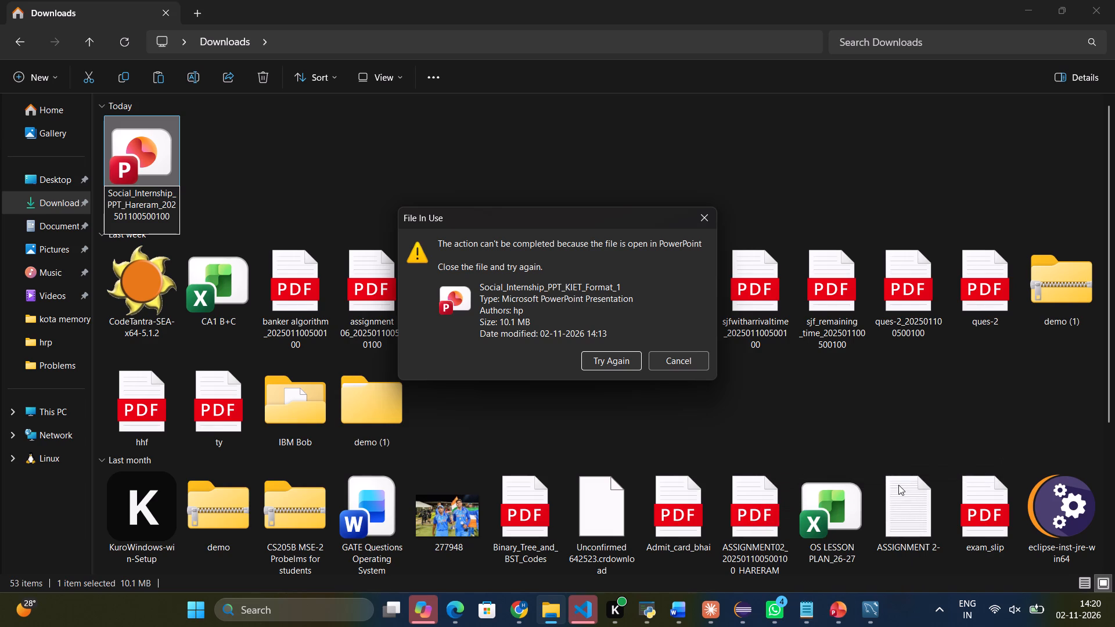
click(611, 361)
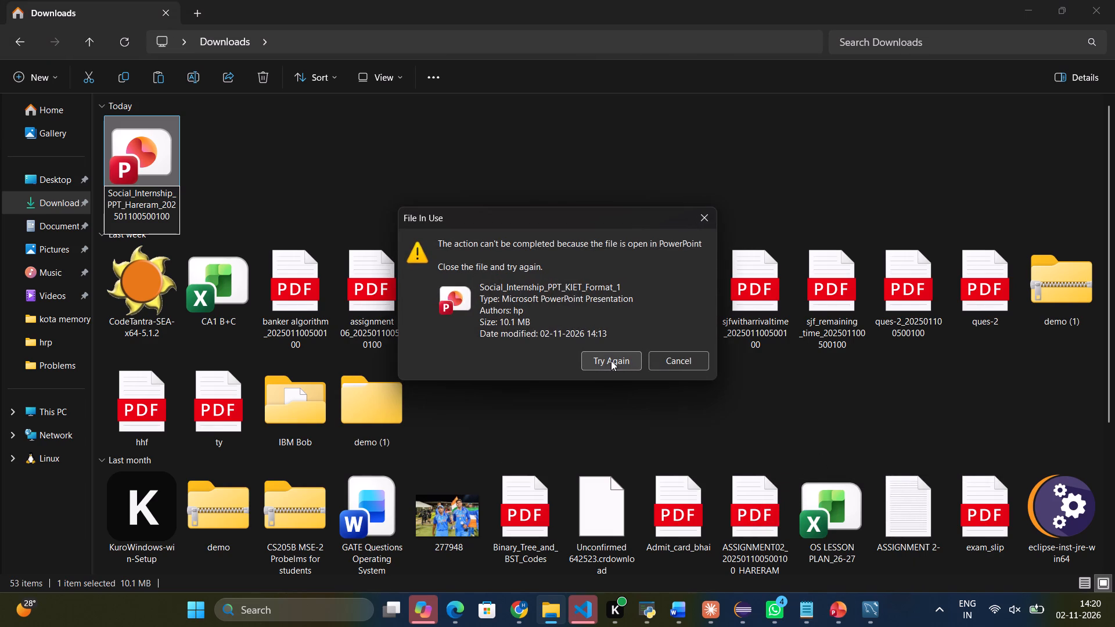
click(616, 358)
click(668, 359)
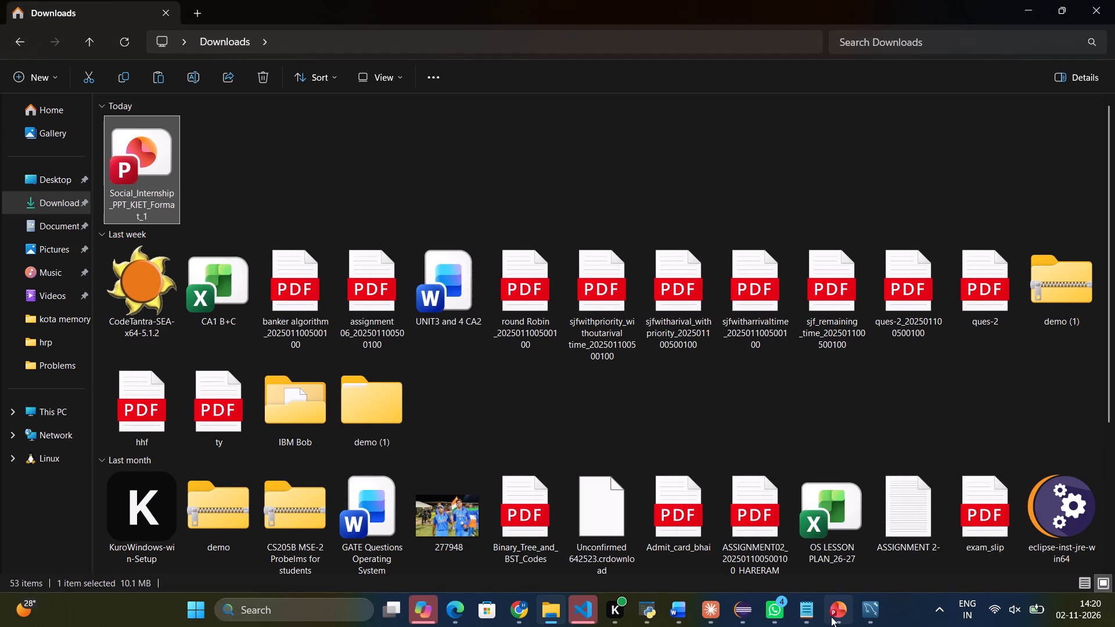
Close the Social_Internship_PPT_KIET_Format_1 presentation that is open in PowerPoint.
click(900, 488)
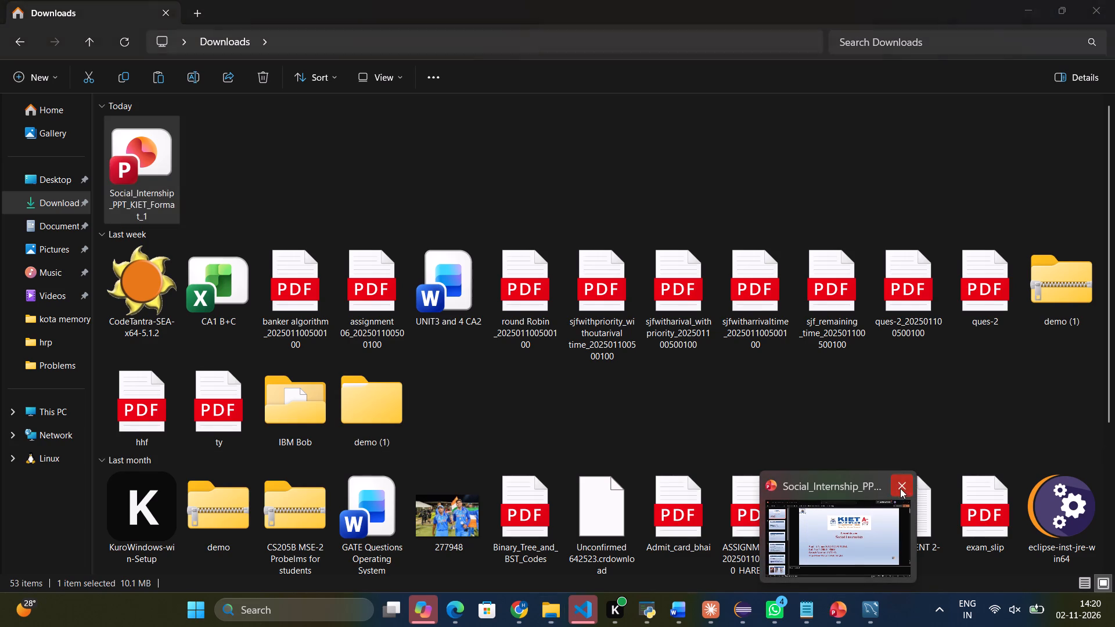
Rename the presentation in Downloads as Social_Internship_PPT_ followed by the student's first name in lowercase, an underscore and the roll number.
right_click(141, 210)
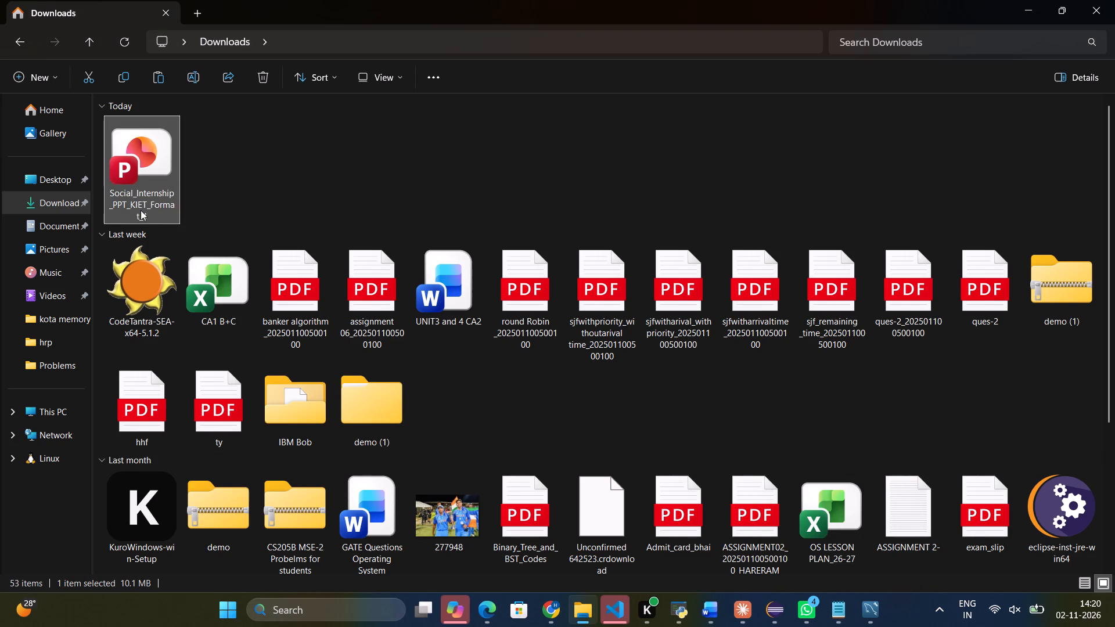
click(269, 176)
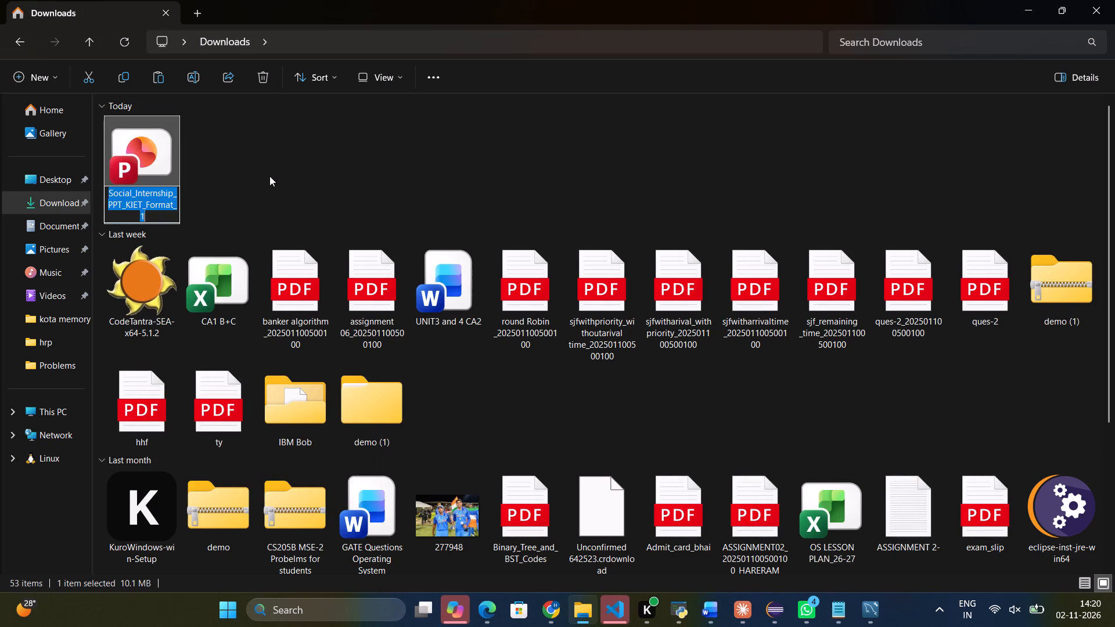
double_click(167, 219)
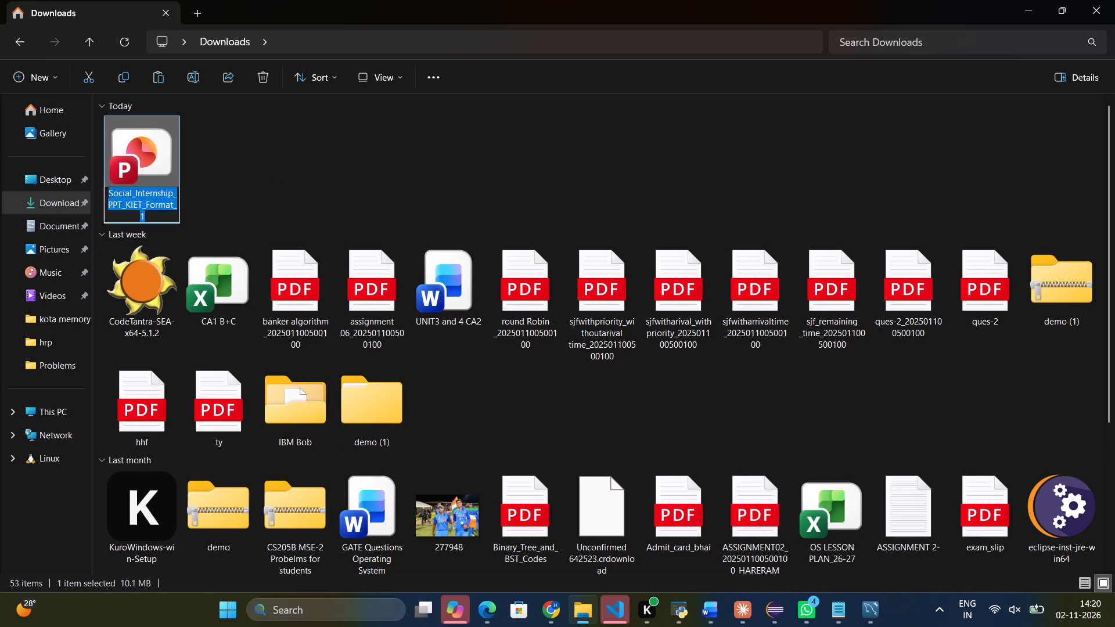
click(167, 219)
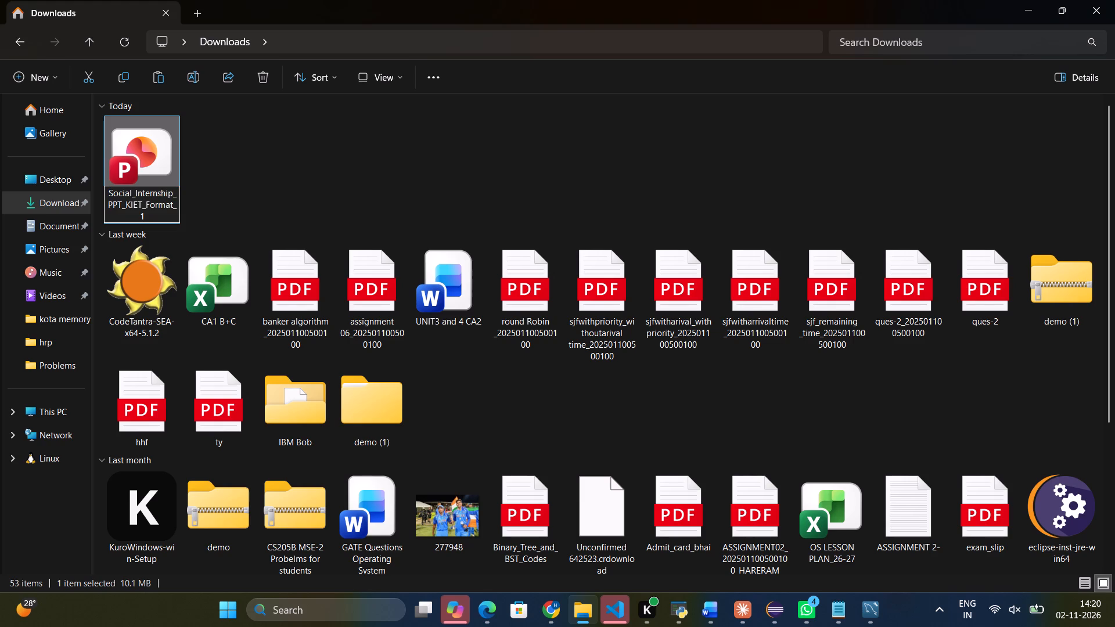
key(BackSpace)
key(BackSpace)
key(BackSpace)
key(BackSpace)
key(BackSpace)
key(BackSpace)
key(BackSpace)
key(BackSpace)
key(BackSpace)
key(BackSpace)
key(BackSpace)
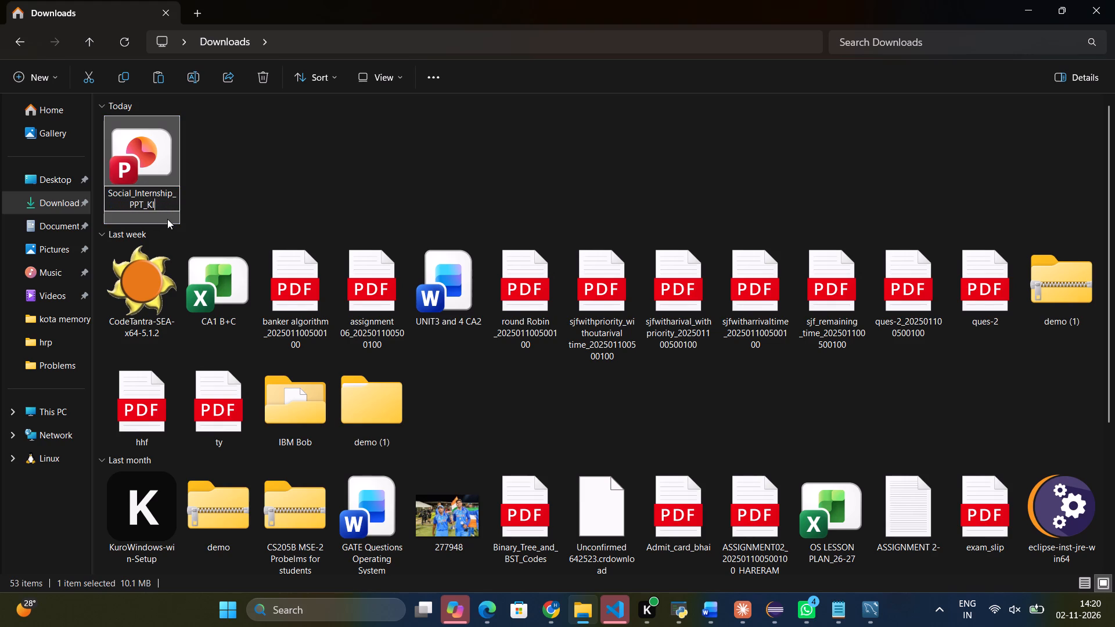
key(BackSpace)
key(BackSpace)
key(BackSpace)
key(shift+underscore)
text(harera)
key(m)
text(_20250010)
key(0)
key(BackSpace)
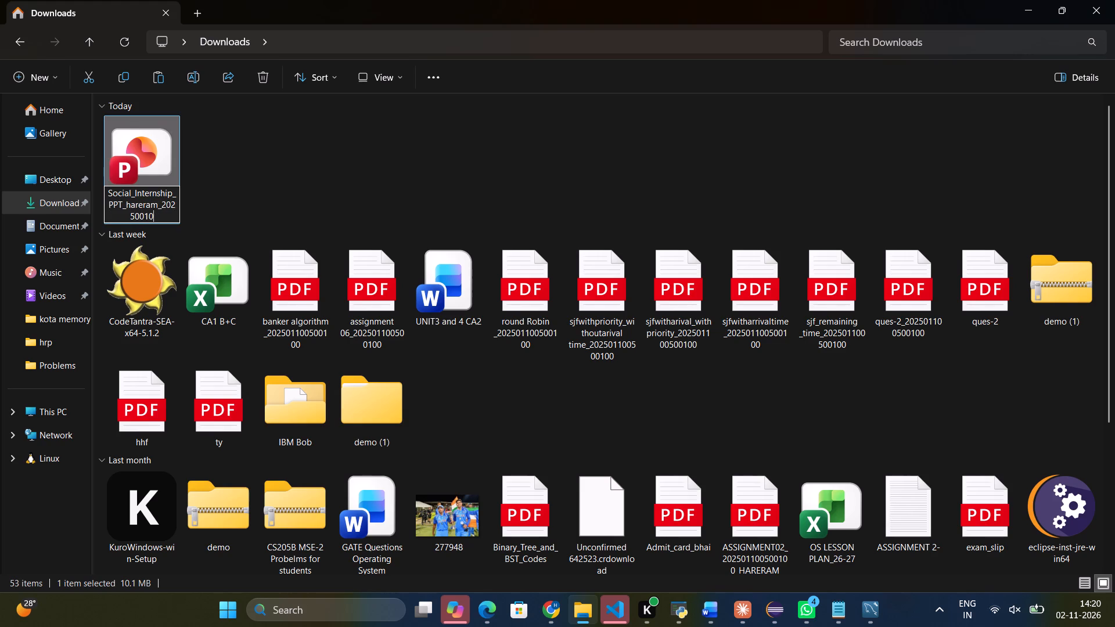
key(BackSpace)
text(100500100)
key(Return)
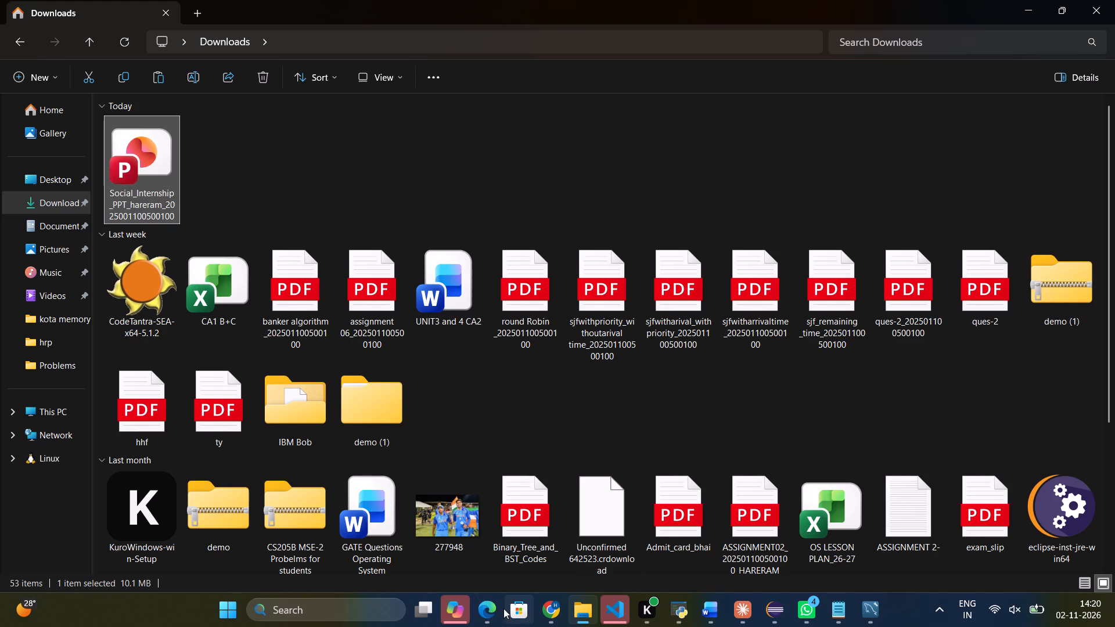
Switch to Google Drive in Edge, return to the shared CSIT_B folder and open the student's own submission folder.
click(481, 612)
scroll(453, 387, down, 1)
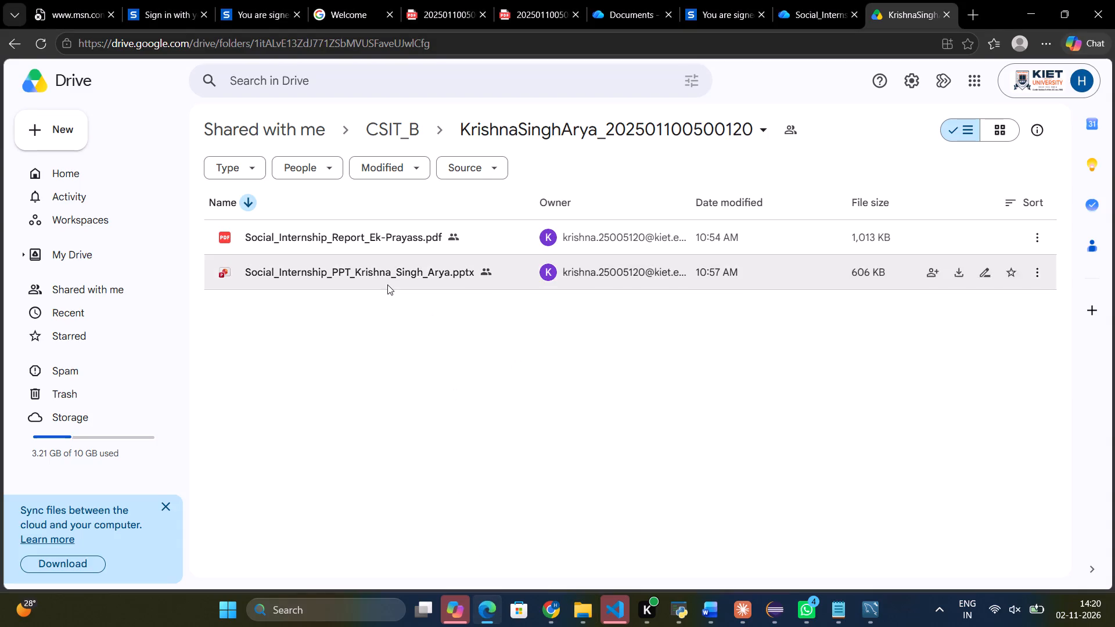
click(14, 44)
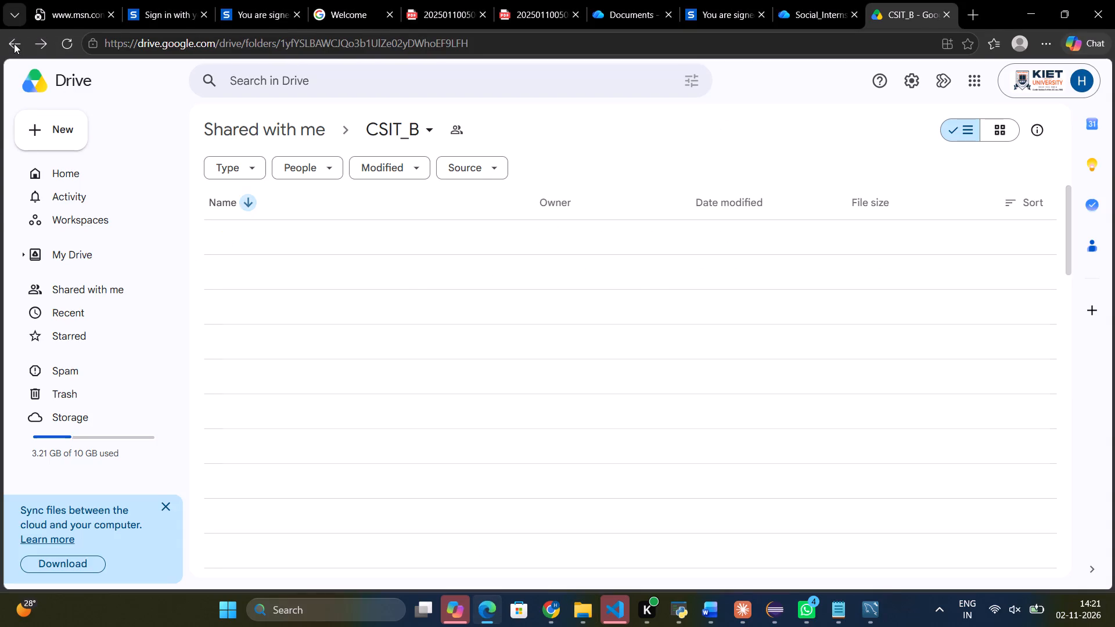
scroll(341, 363, up, 10)
scroll(341, 363, down, 4)
scroll(341, 363, up, 6)
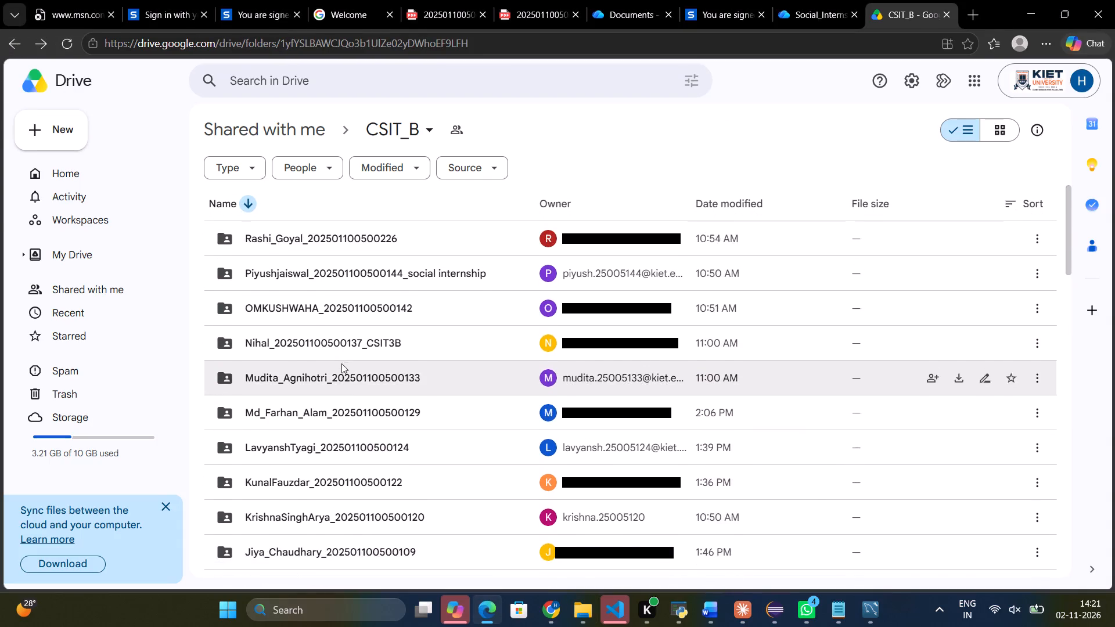
scroll(341, 363, up, 2)
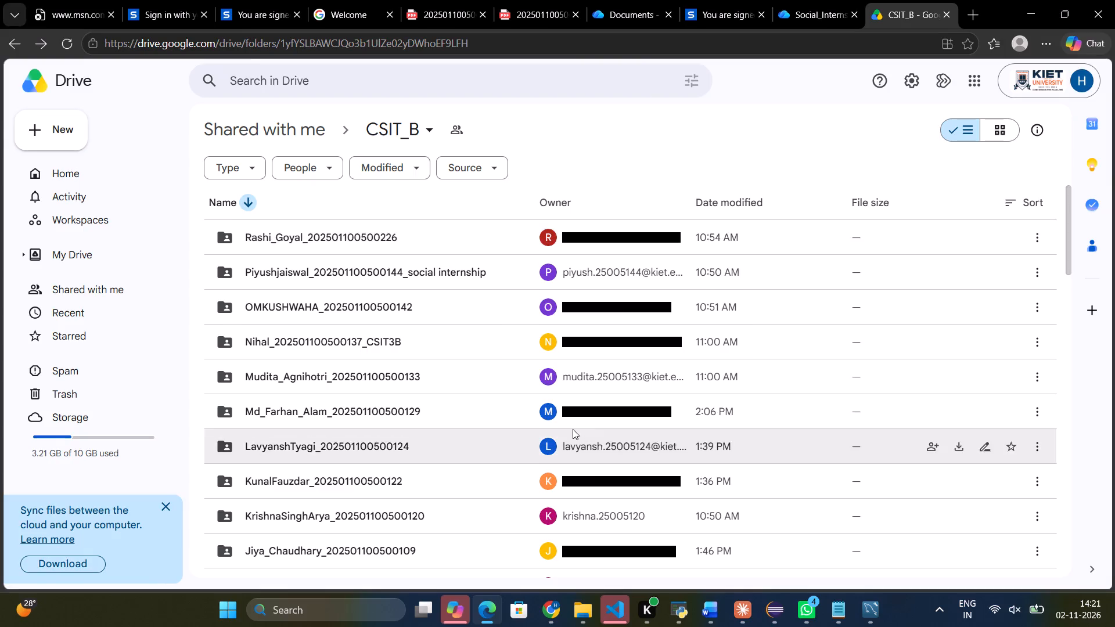
scroll(573, 429, down, 3)
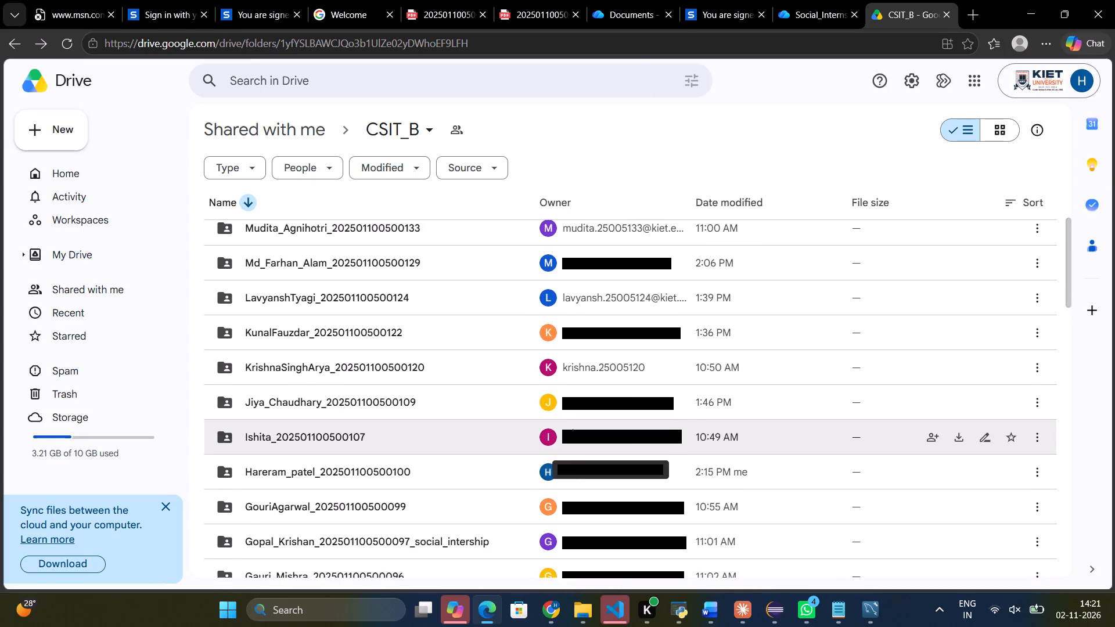
scroll(573, 429, down, 10)
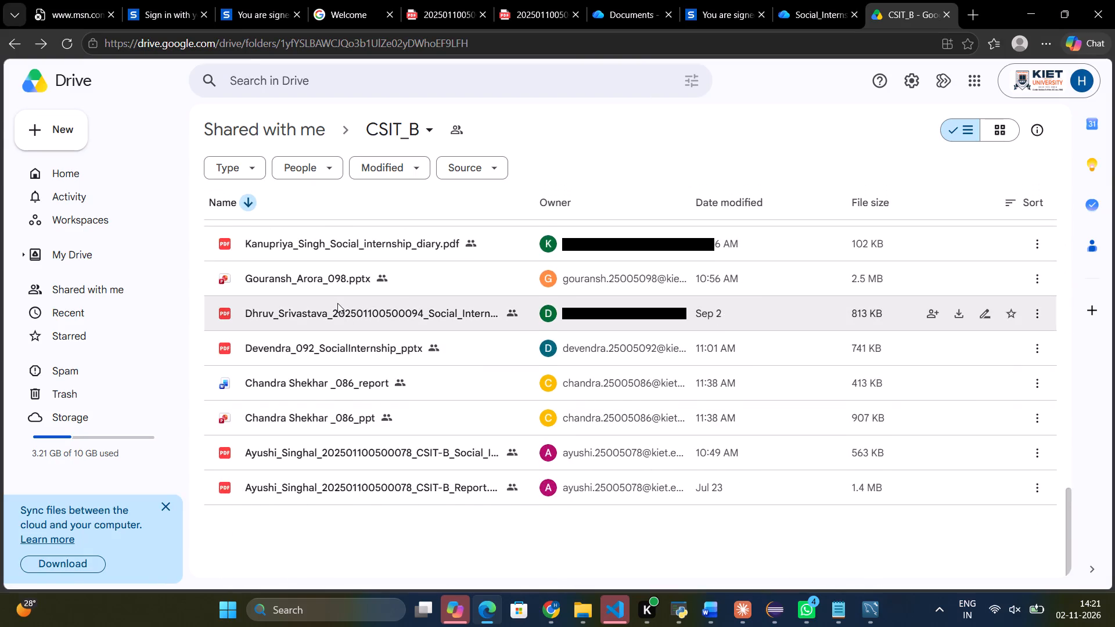
scroll(337, 303, up, 2)
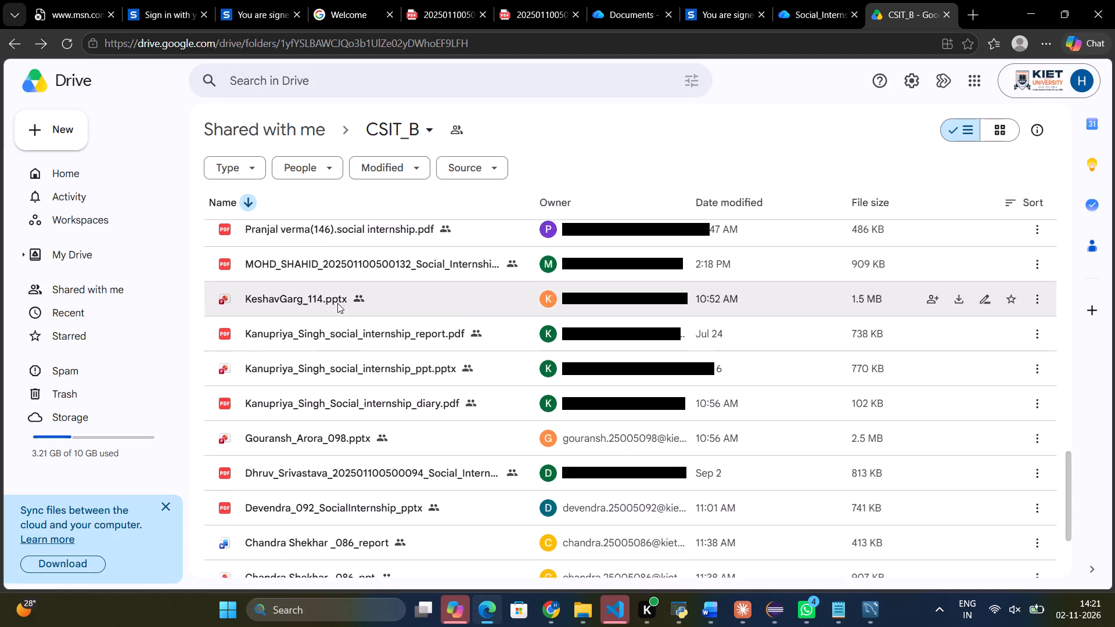
scroll(337, 303, up, 4)
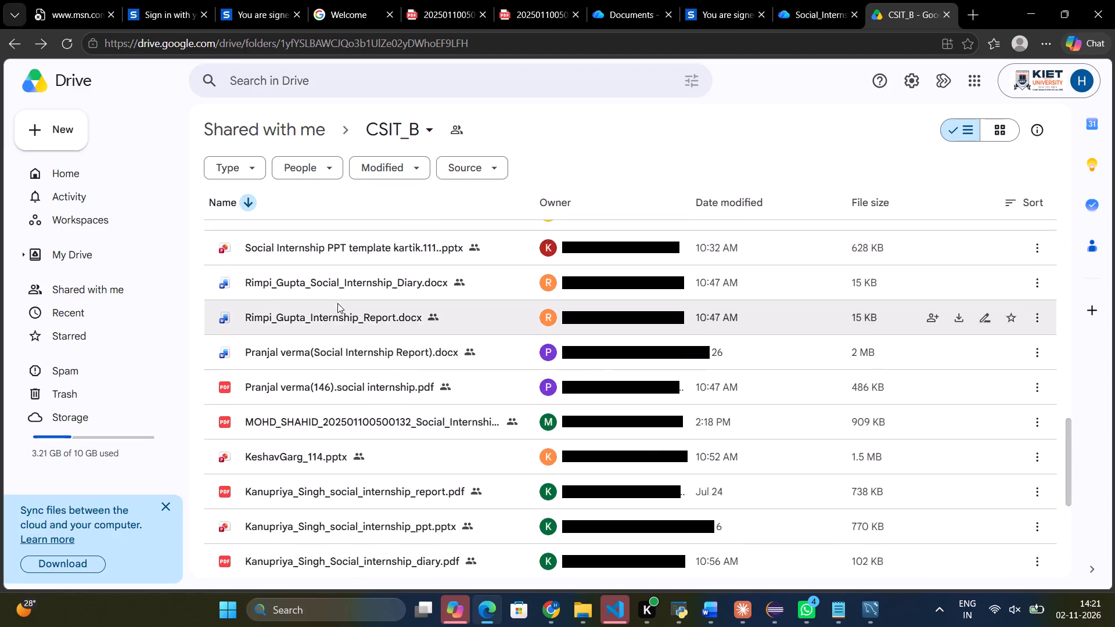
scroll(337, 303, up, 4)
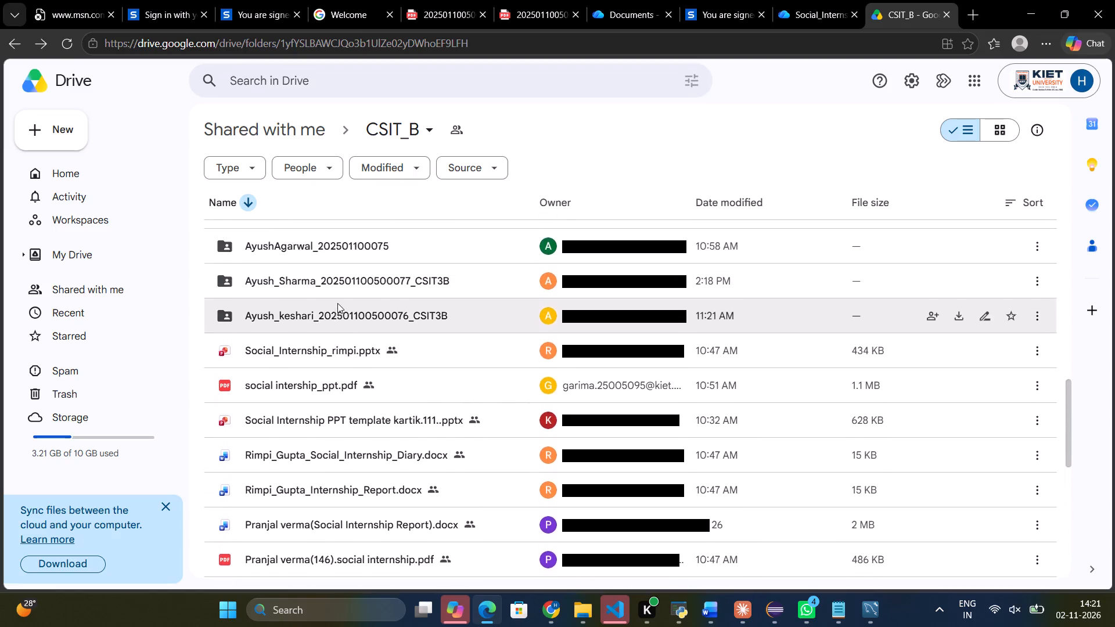
scroll(337, 303, up, 4)
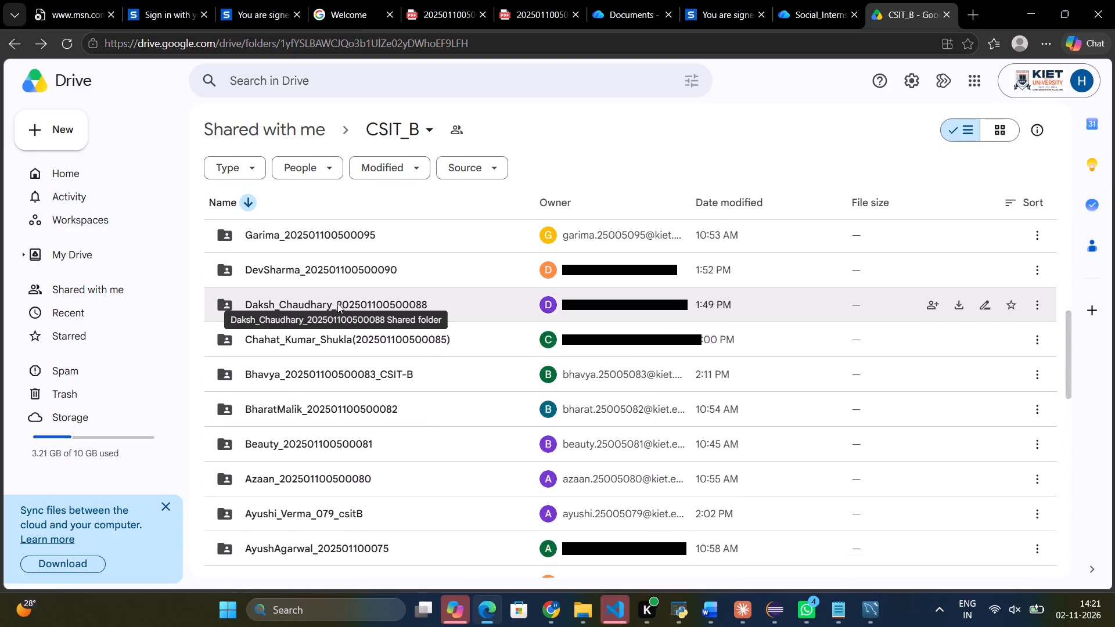
scroll(337, 303, up, 5)
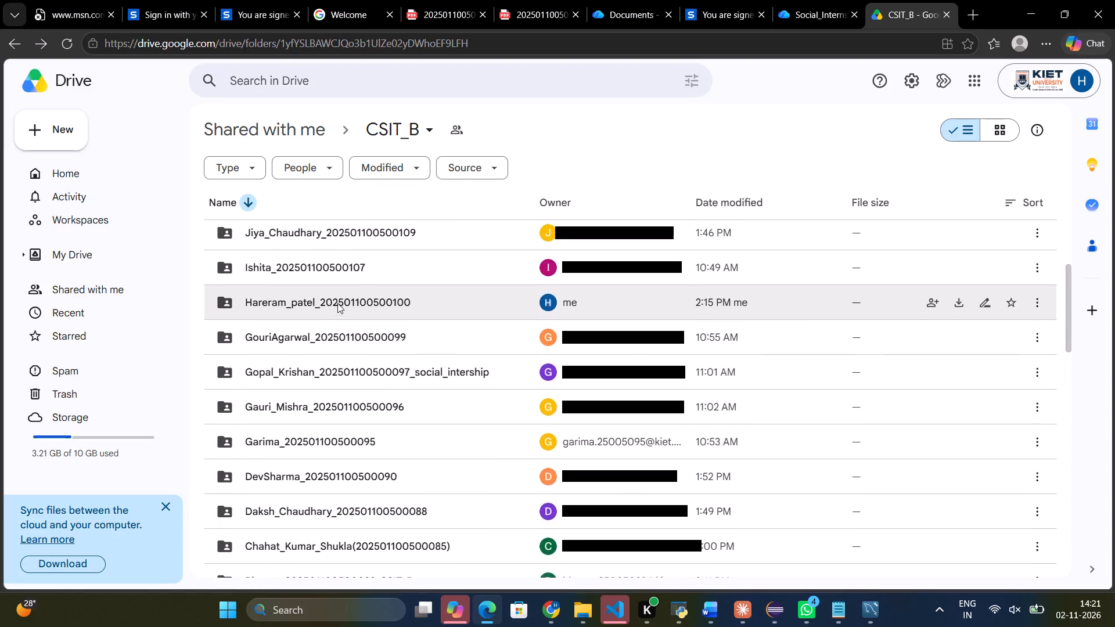
scroll(337, 303, up, 1)
double_click(337, 303)
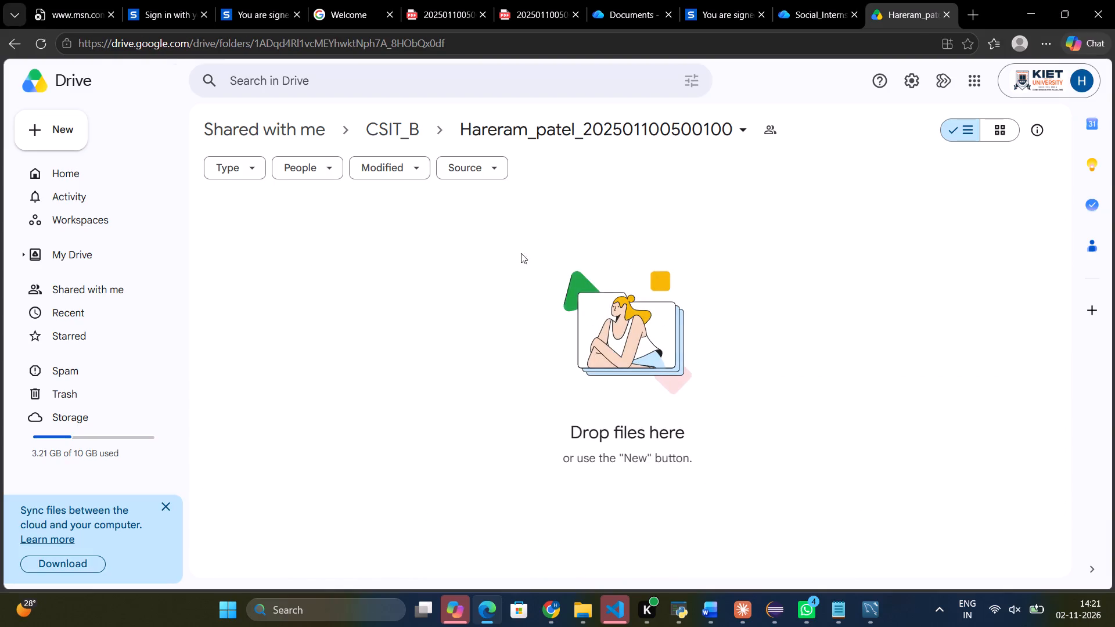
Upload the renamed Social_Internship_PPT presentation from Downloads into the student's folder.
click(56, 118)
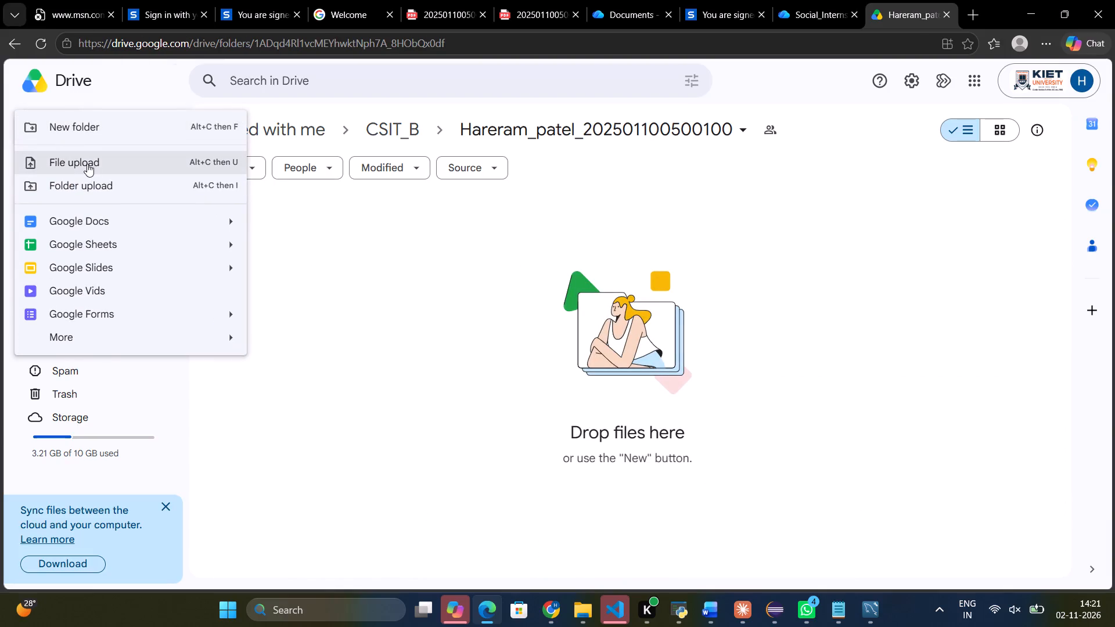
click(87, 164)
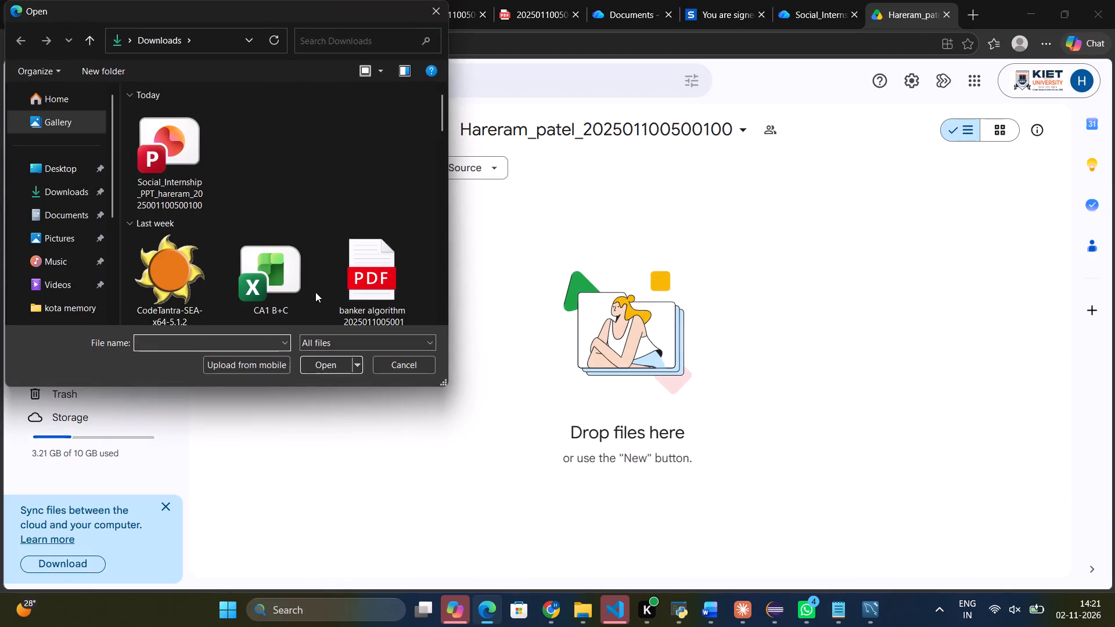
click(184, 172)
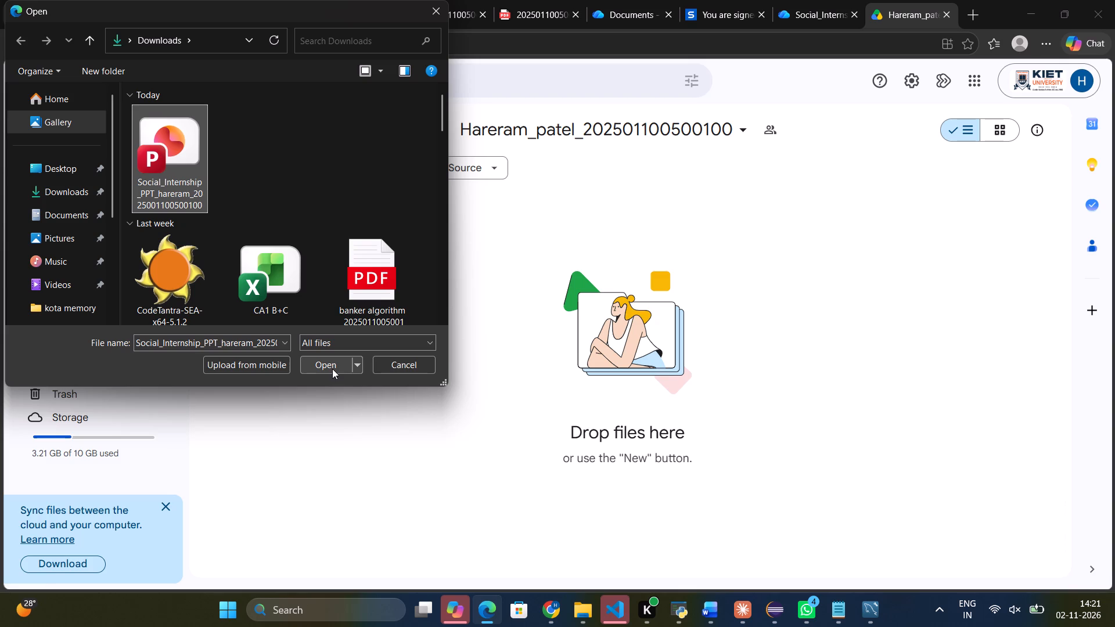
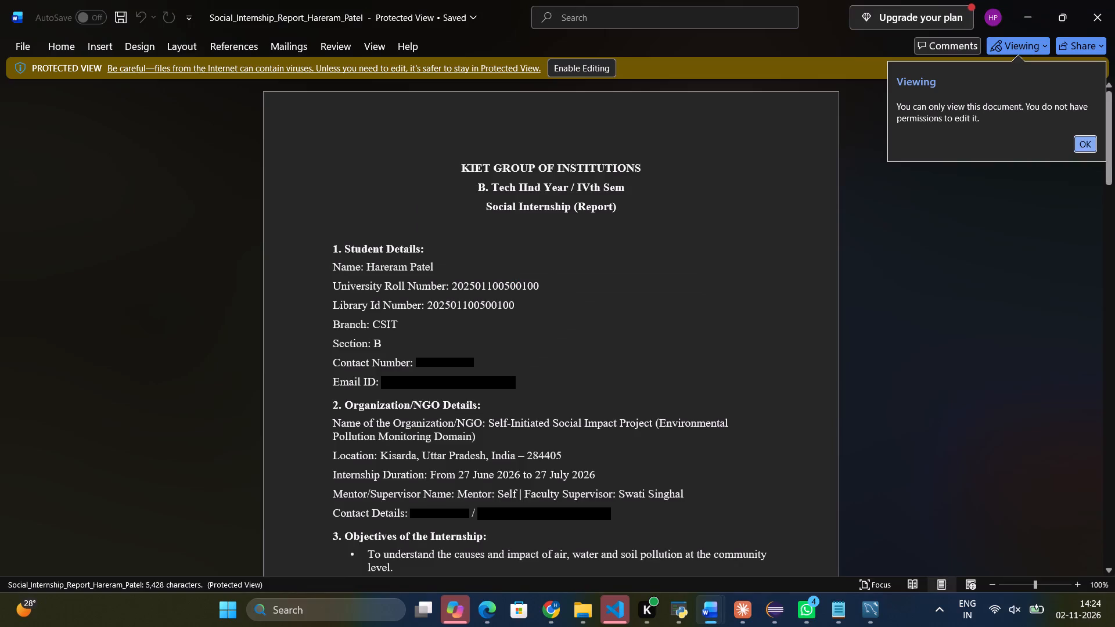
click(620, 204)
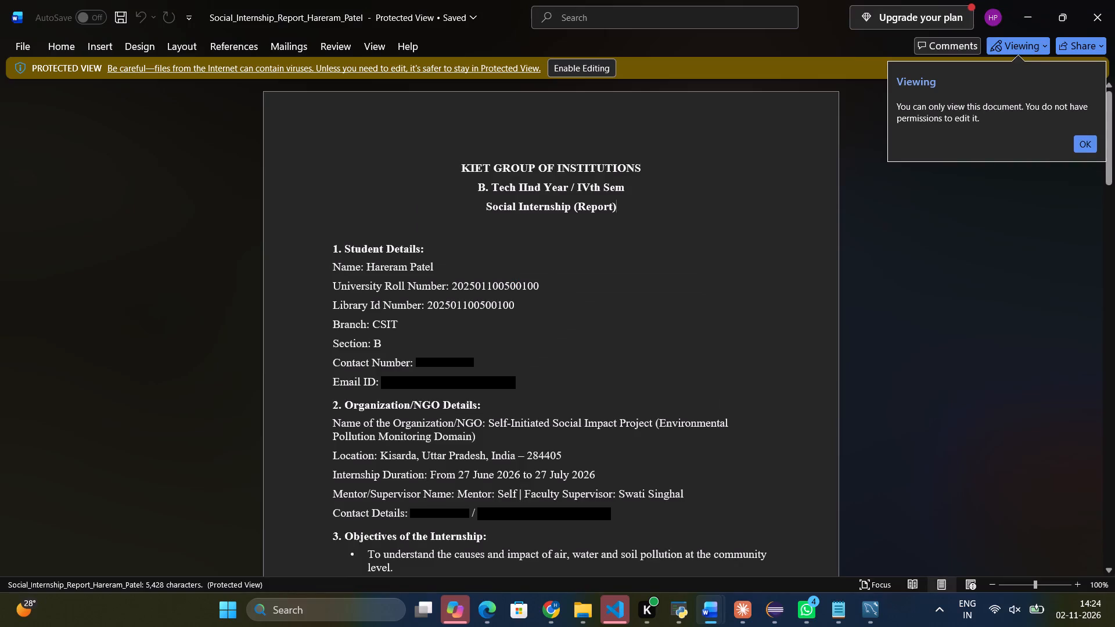
key(BackSpace)
key(BackSpace)
key(BackSpace)
key(BackSpace)
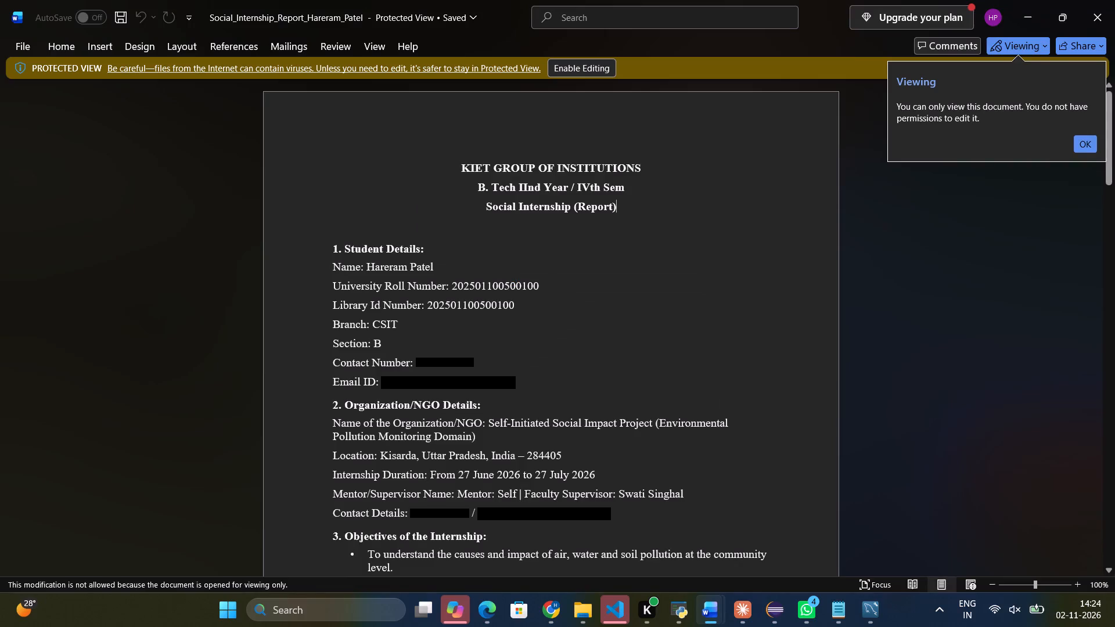
click(599, 73)
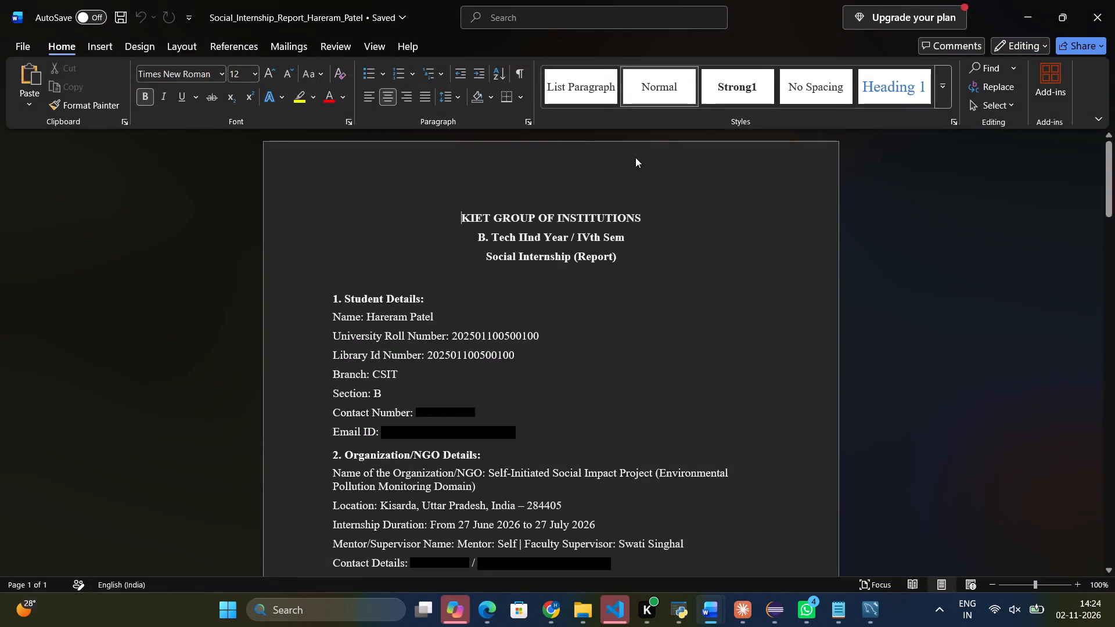
Change the report's third heading line to "Social Internship Report", without brackets.
click(614, 260)
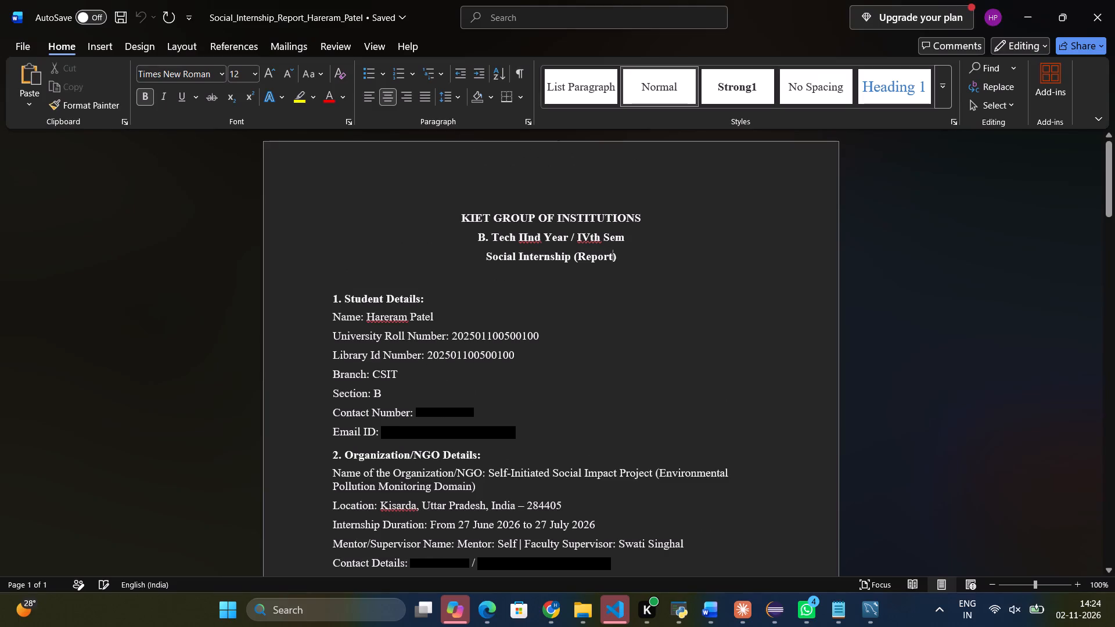
key(Right)
key(BackSpace)
key(BackSpace)
key(BackSpace)
key(BackSpace)
key(BackSpace)
key(BackSpace)
key(BackSpace)
key(BackSpace)
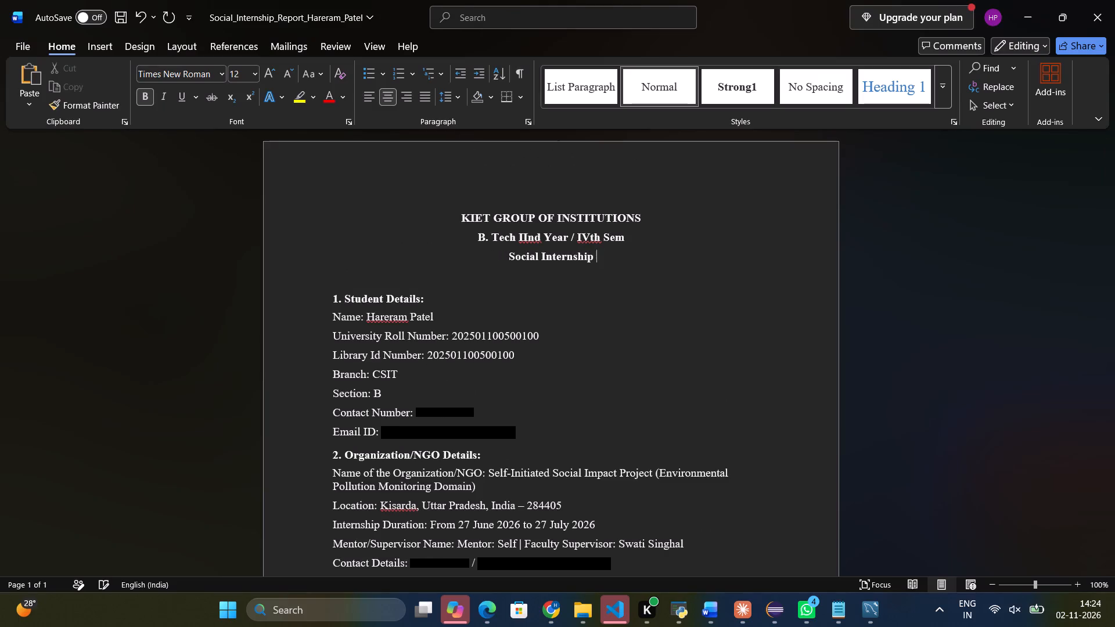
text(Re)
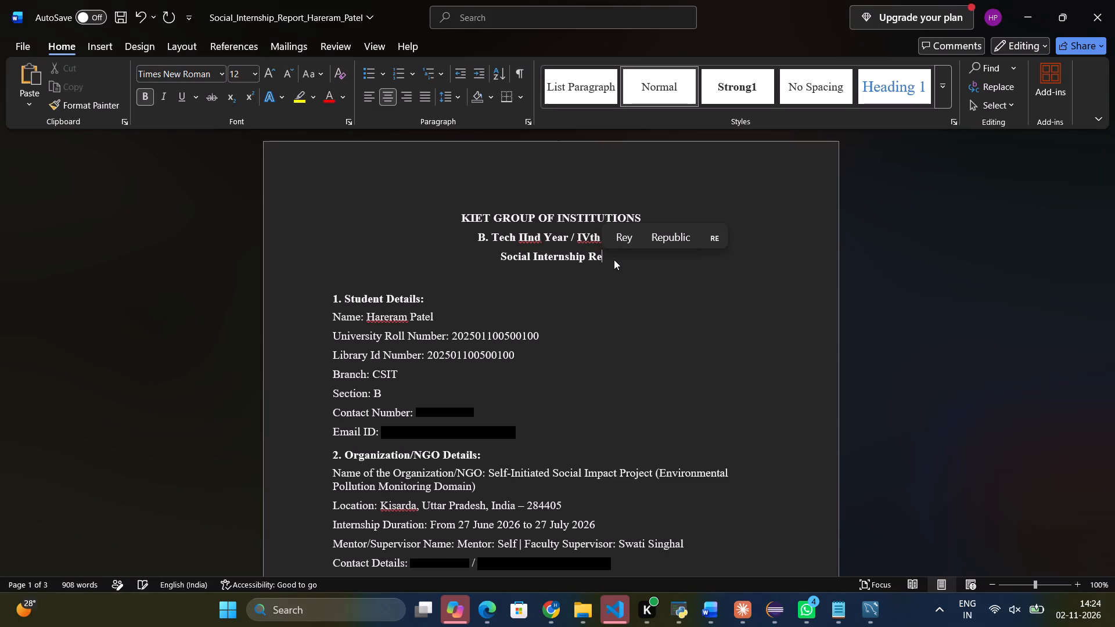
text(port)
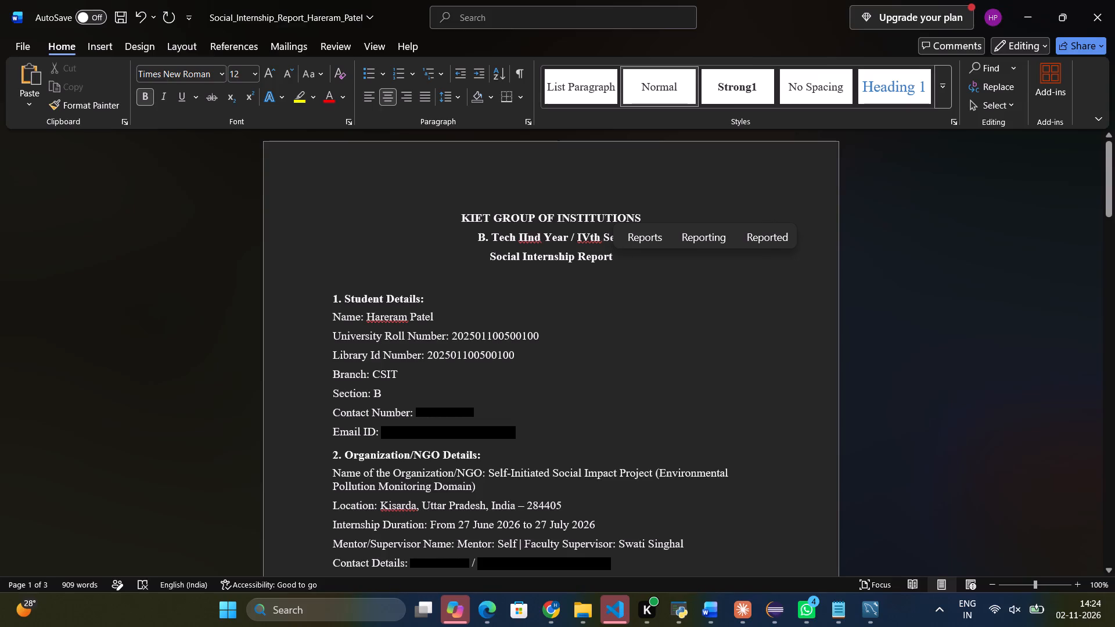
Change the semester in the report's second heading line to IIIrd.
click(599, 236)
key(BackSpace)
key(BackSpace)
key(BackSpace)
key(BackSpace)
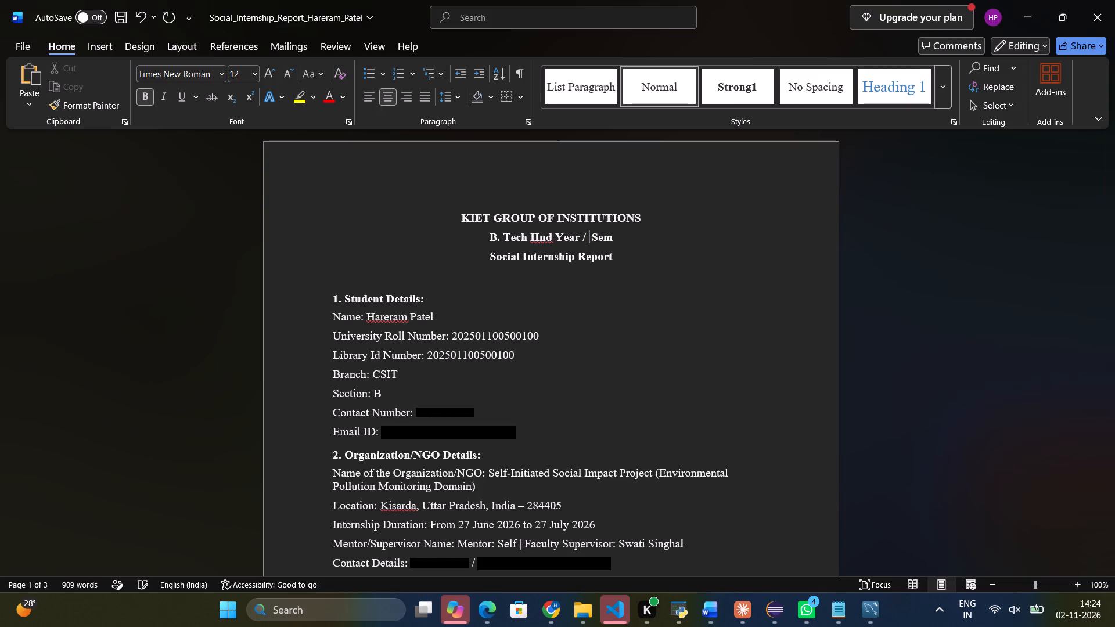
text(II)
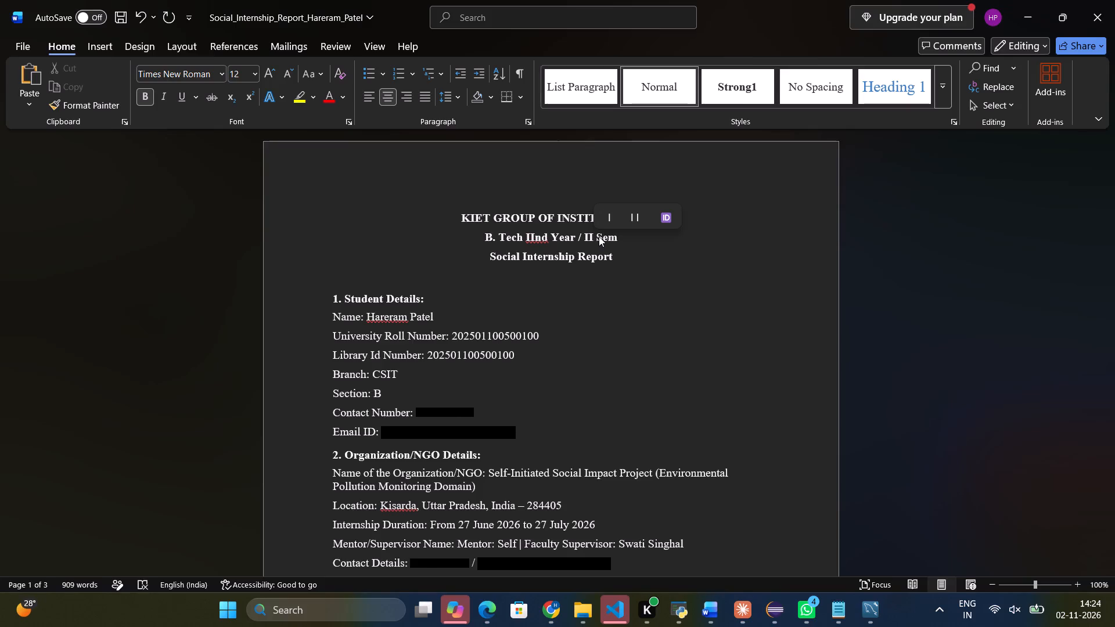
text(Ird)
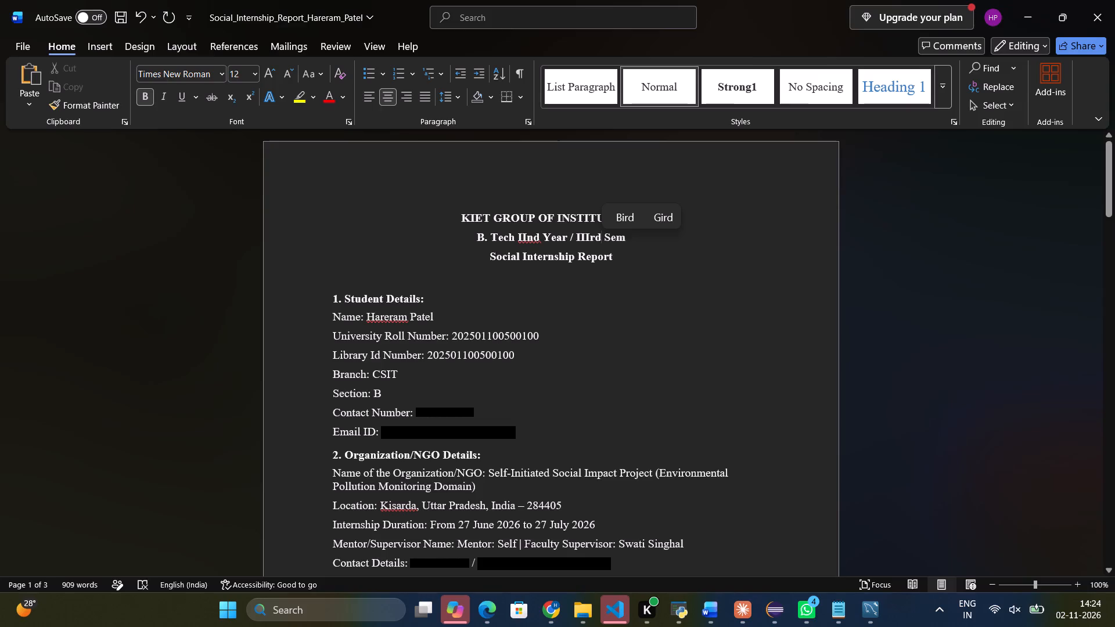
Review the report from the student details down to the certification, drive link and signature lines on page 3.
scroll(485, 381, down, 1)
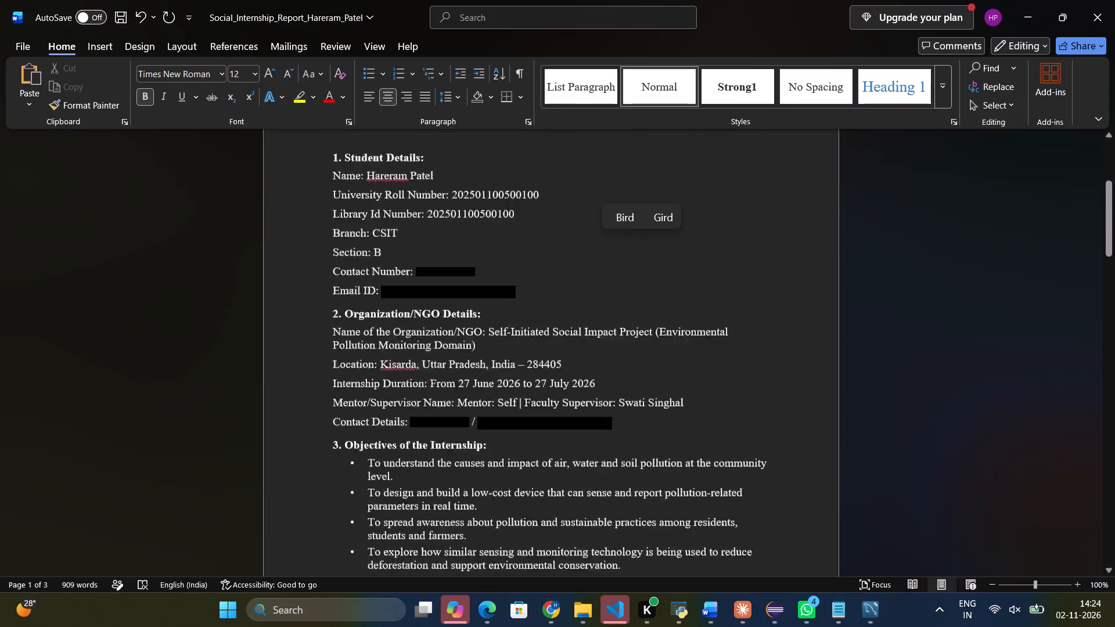
scroll(485, 381, down, 2)
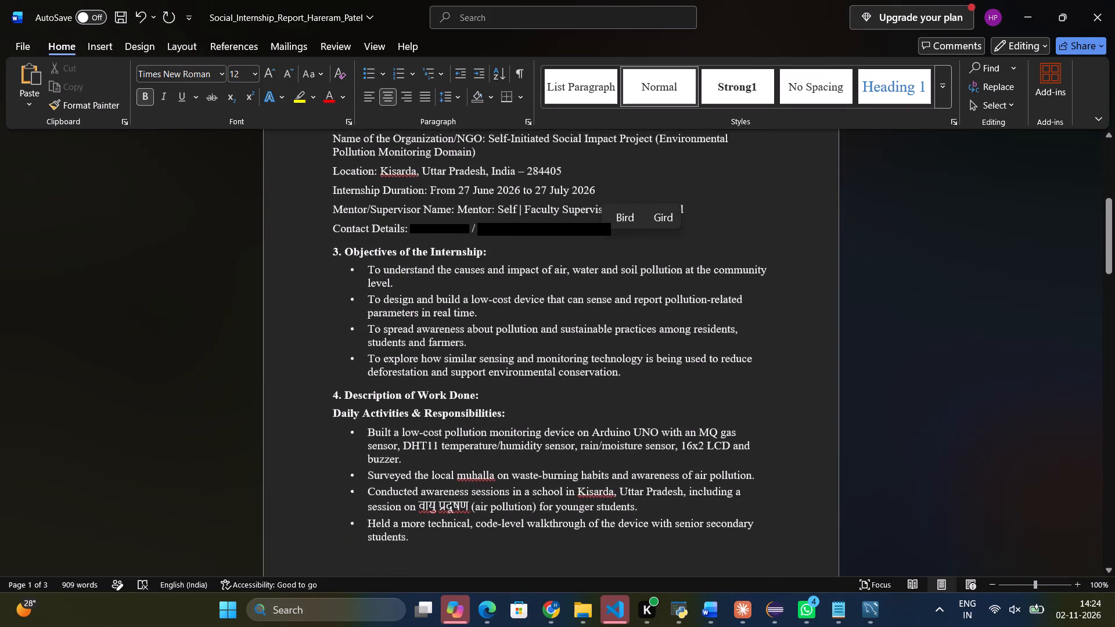
scroll(485, 381, down, 1)
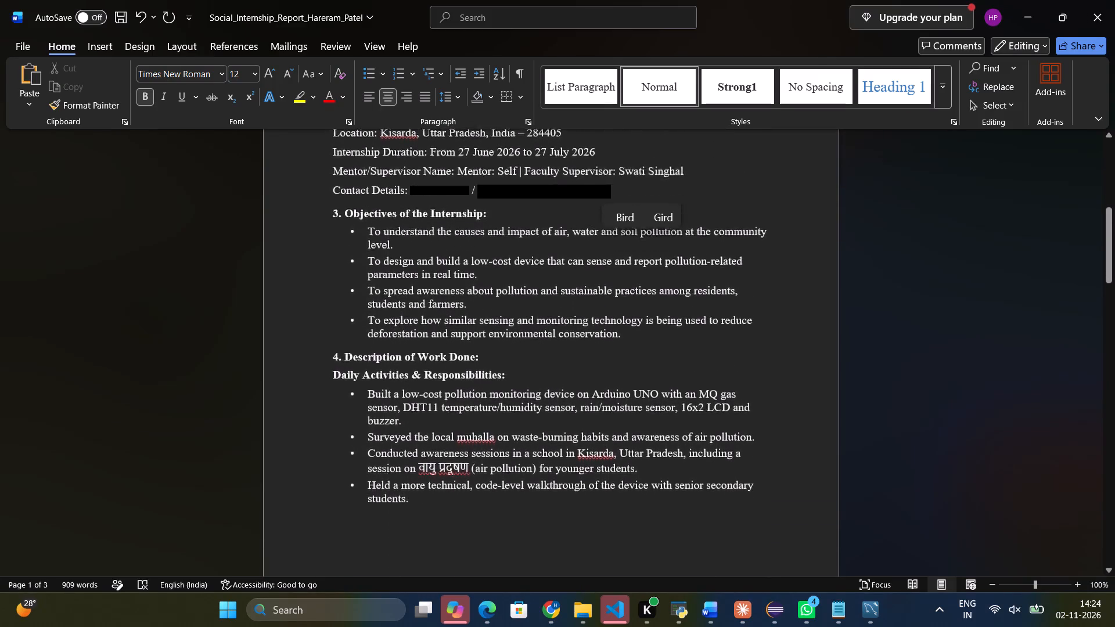
scroll(485, 381, down, 3)
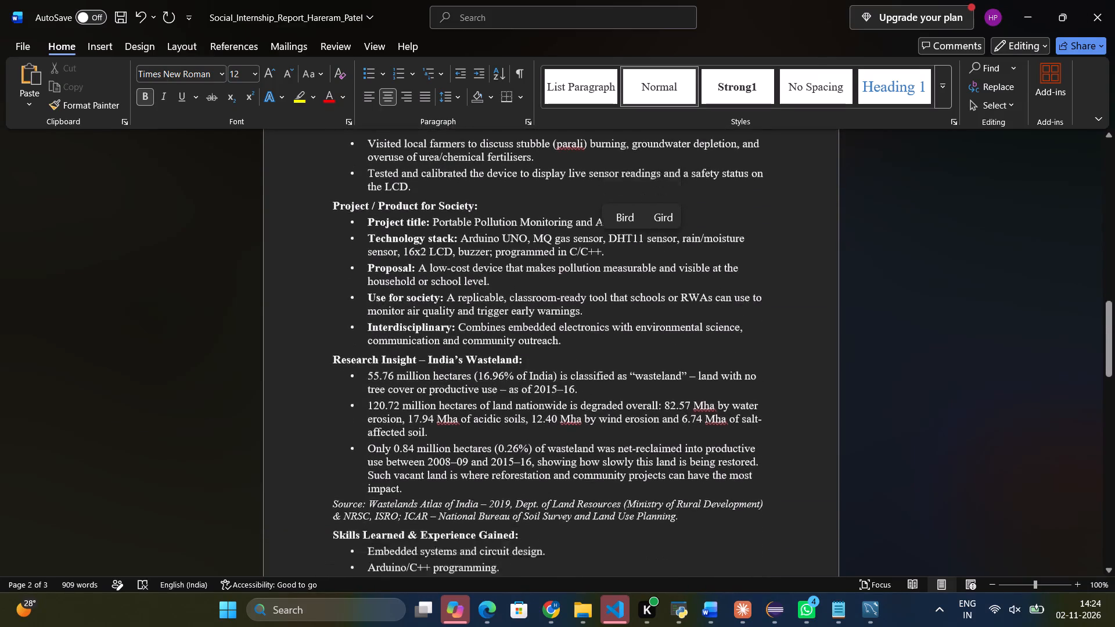
scroll(485, 381, down, 1)
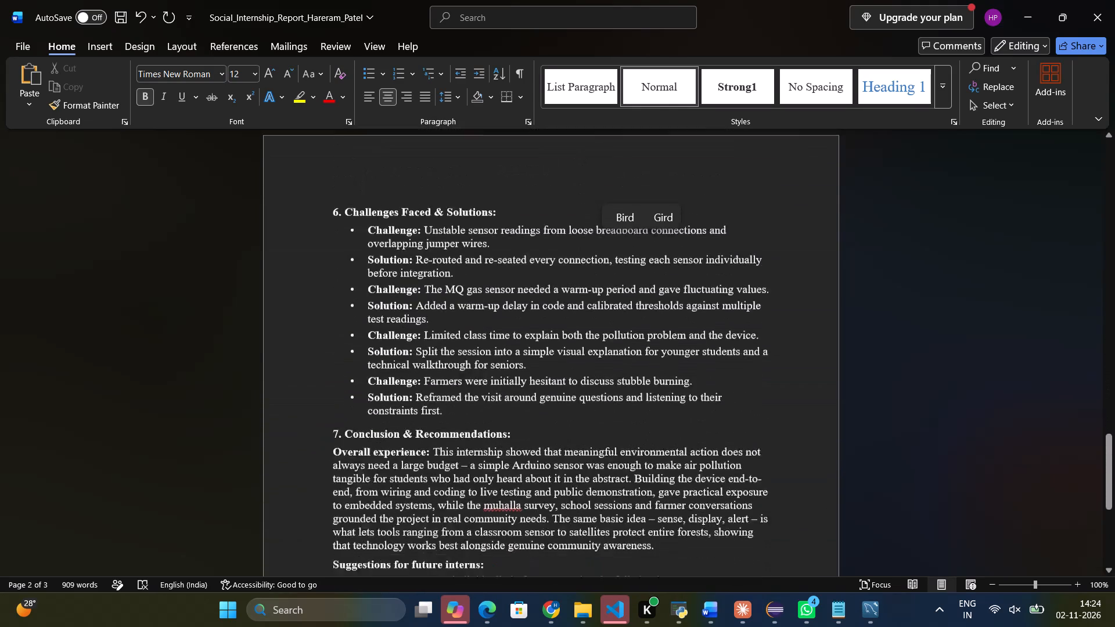
scroll(485, 381, down, 2)
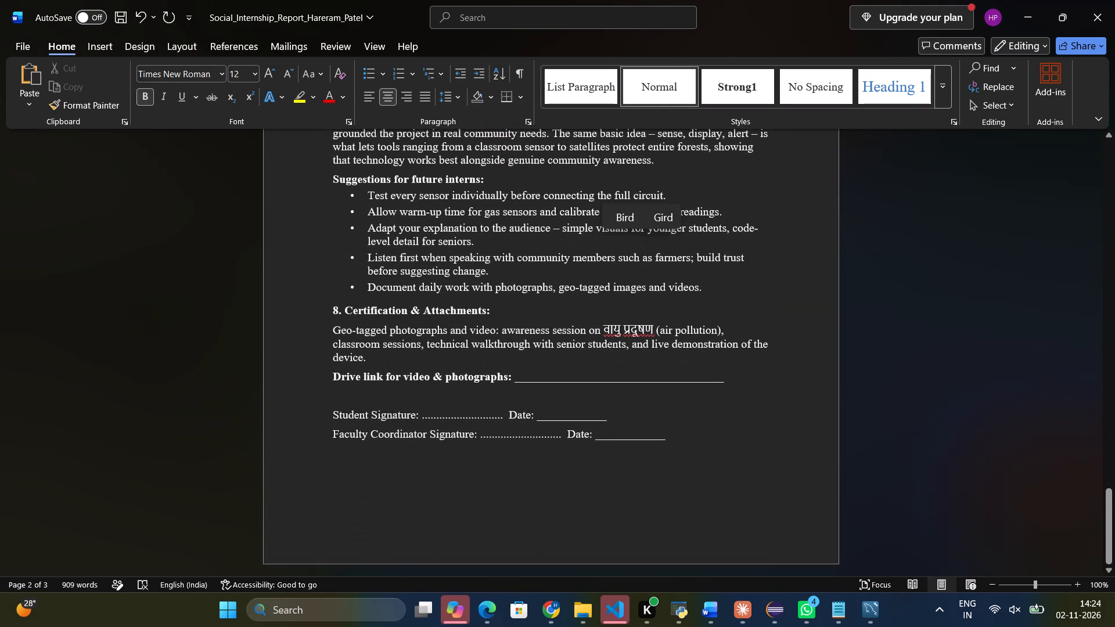
scroll(485, 381, down, 1)
scroll(487, 317, up, 1)
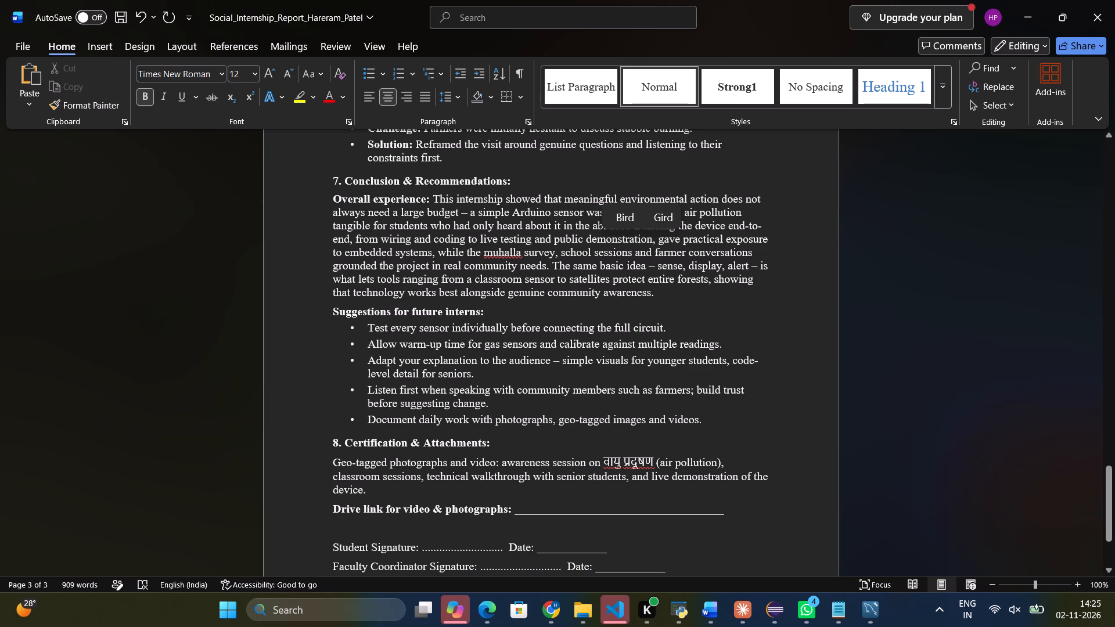
Move the blank line after "Drive link for video & photographs:" onto its own line below the label.
click(533, 510)
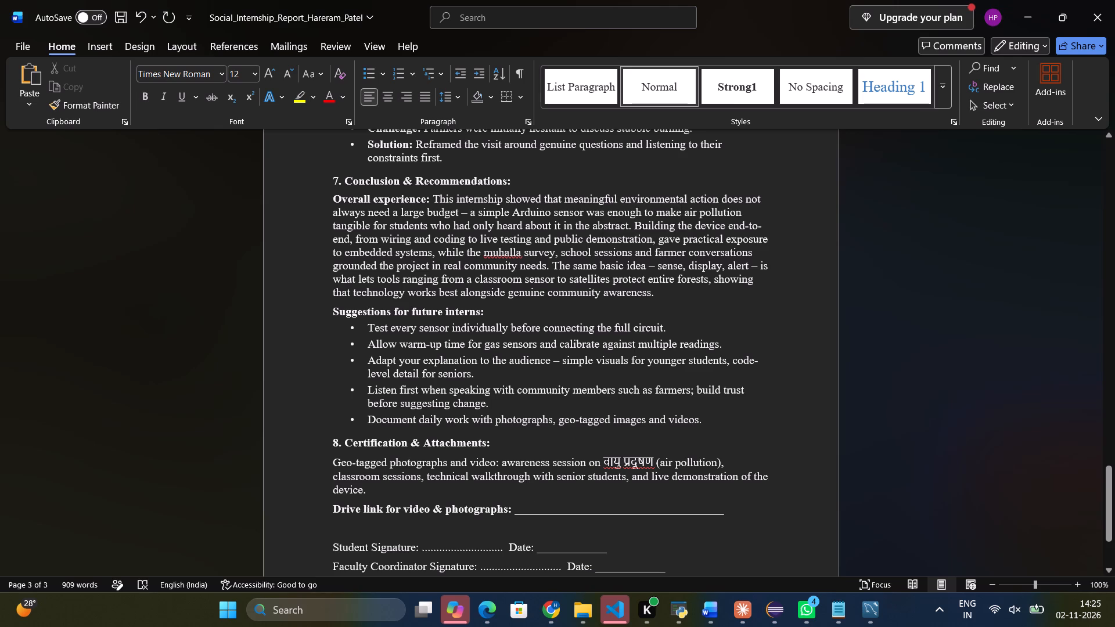
click(544, 500)
click(513, 513)
key(Return)
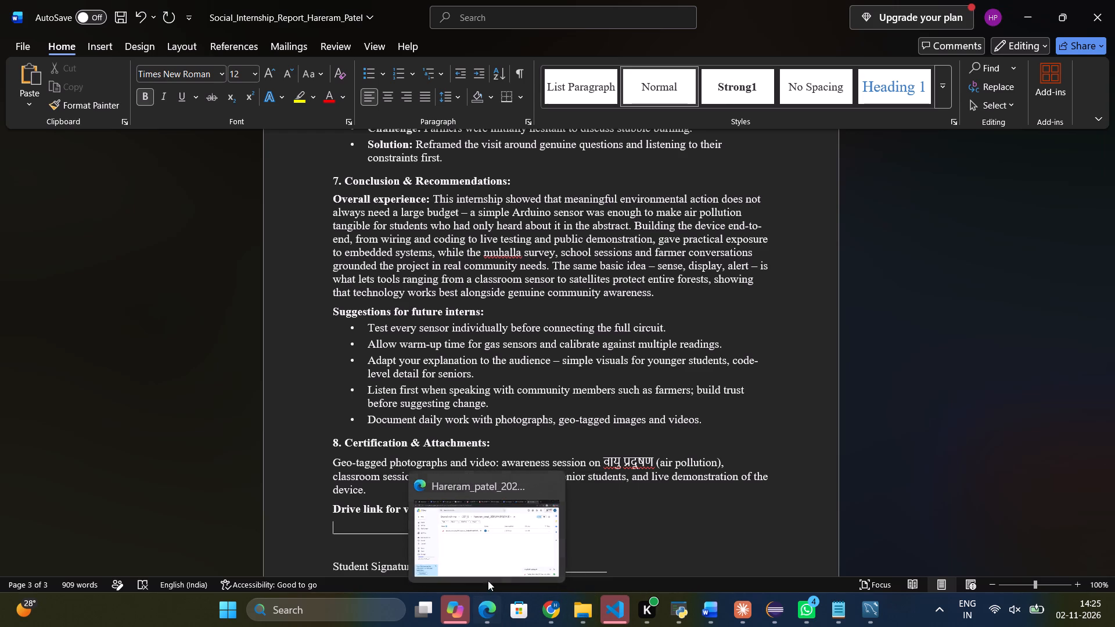
Switch to Google Drive in Edge and copy the sharing link of the "Social internship video" folder in My Drive.
click(489, 536)
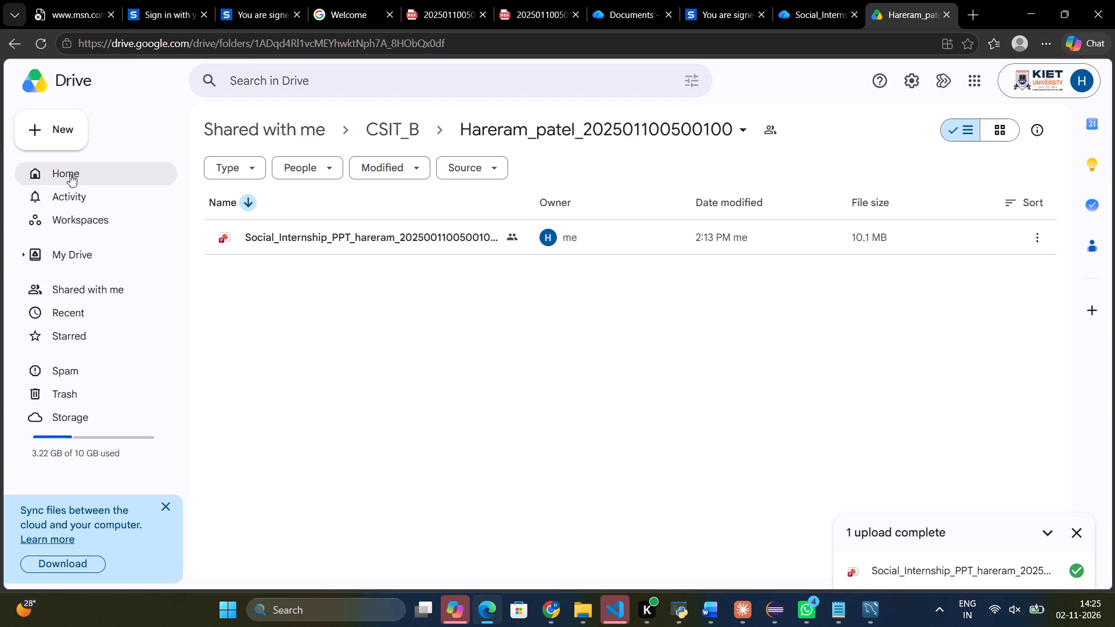
click(70, 174)
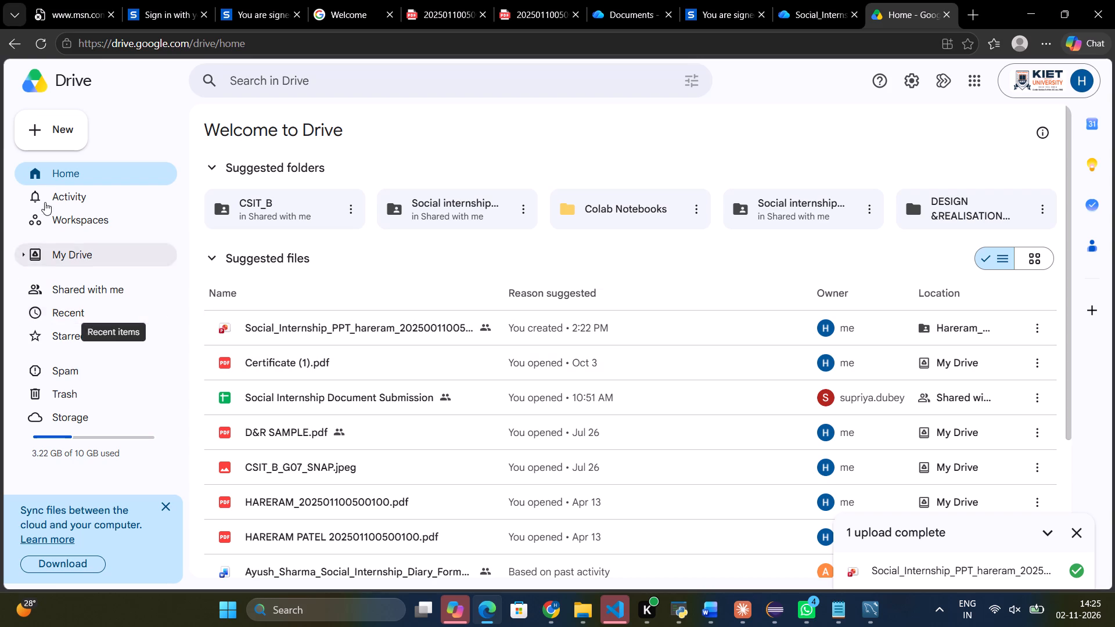
click(75, 253)
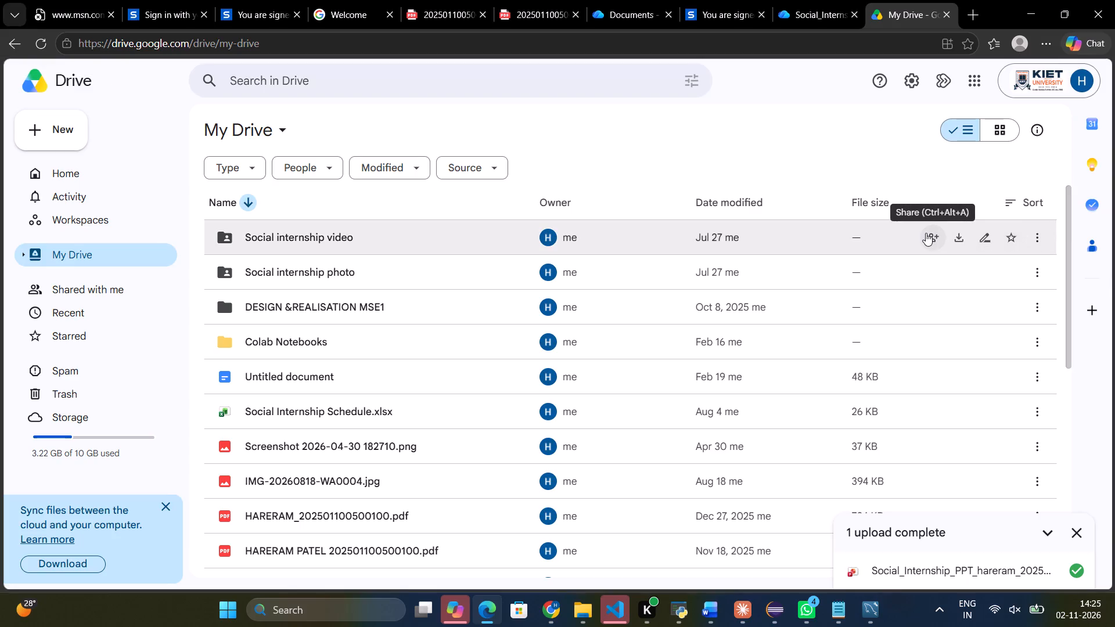
click(926, 233)
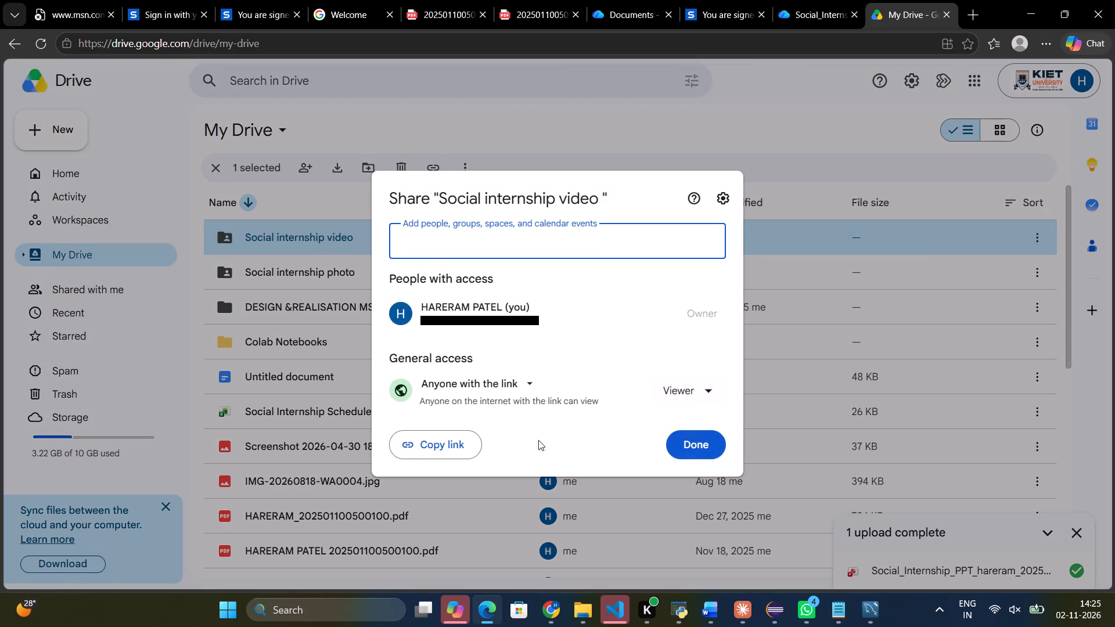
click(433, 445)
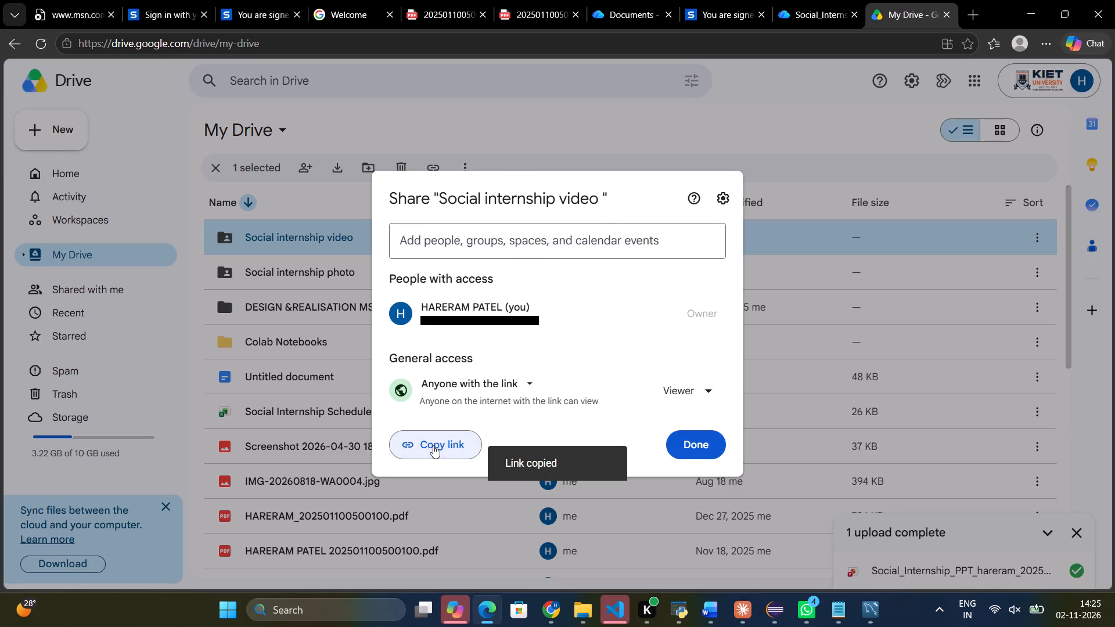
click(788, 468)
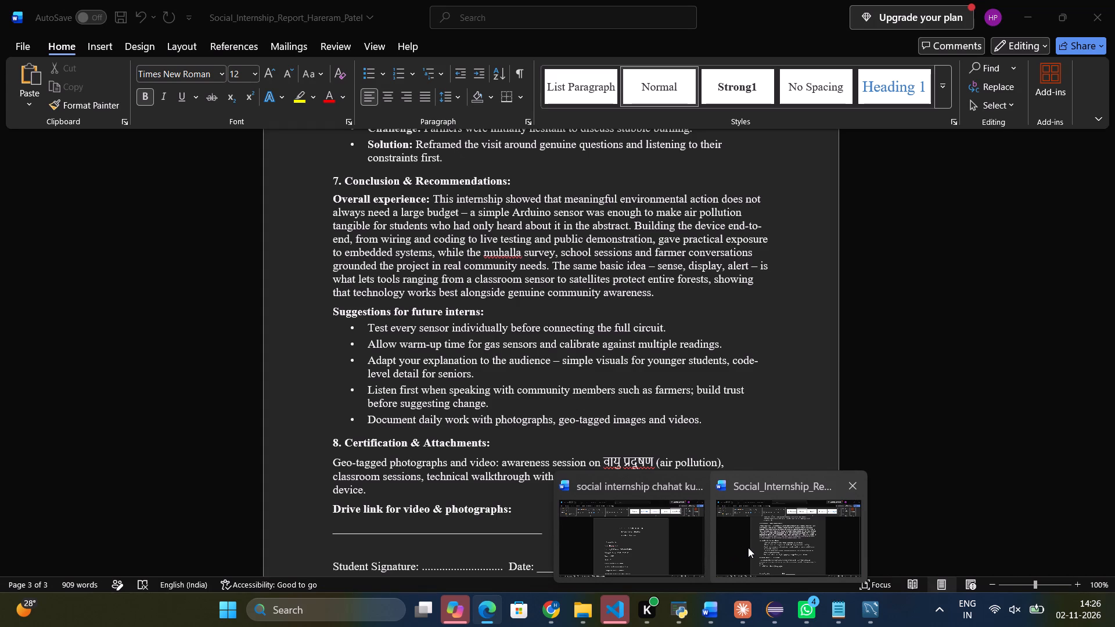
In the report in Word, paste the copied video folder link under "Drive link for video & photographs:" and leave an empty line after it.
click(748, 547)
scroll(557, 292, down, 1)
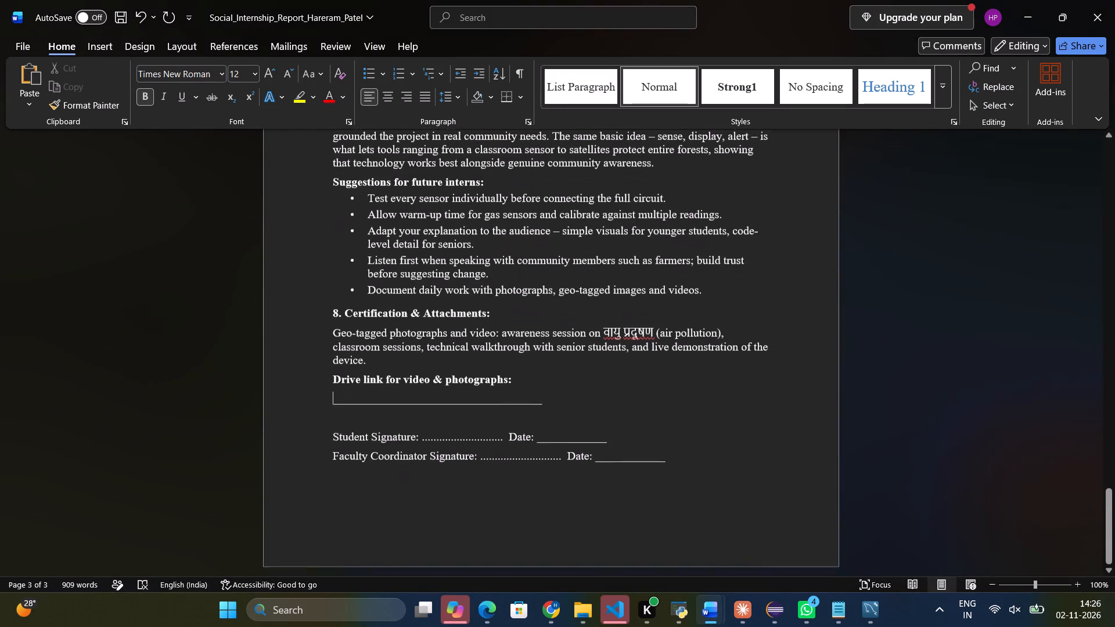
scroll(557, 292, down, 1)
key(ctrl+v)
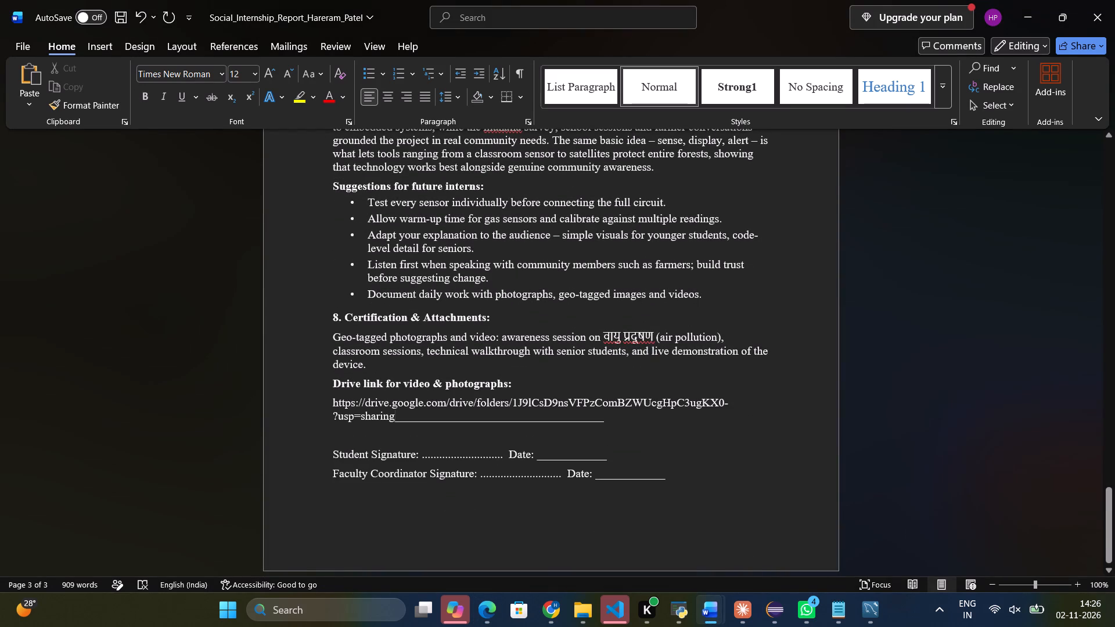
key(Return)
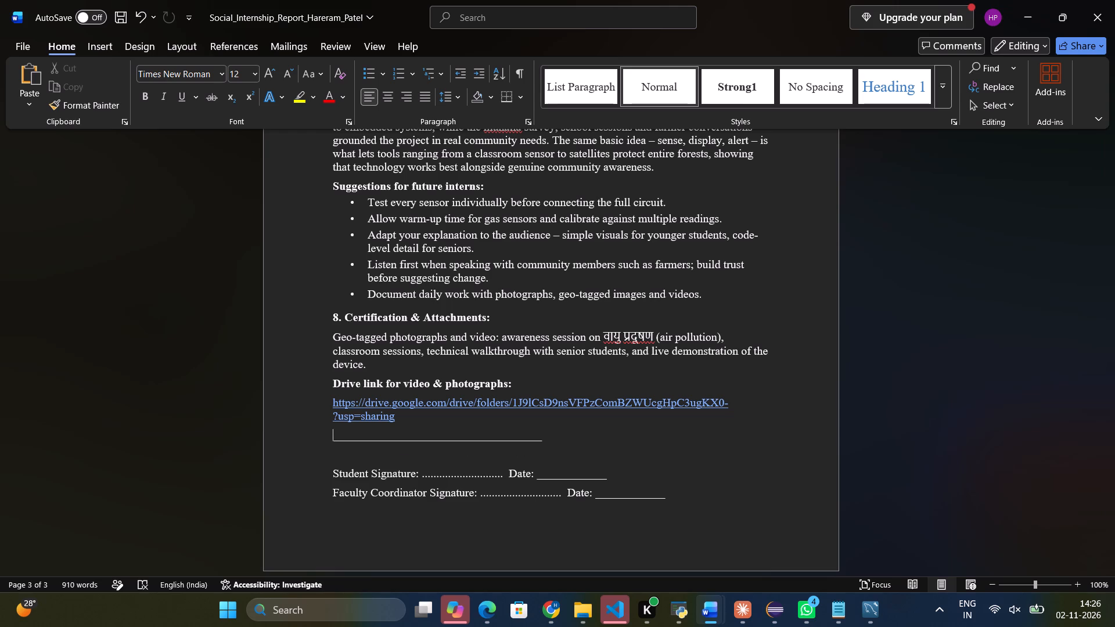
key(Return)
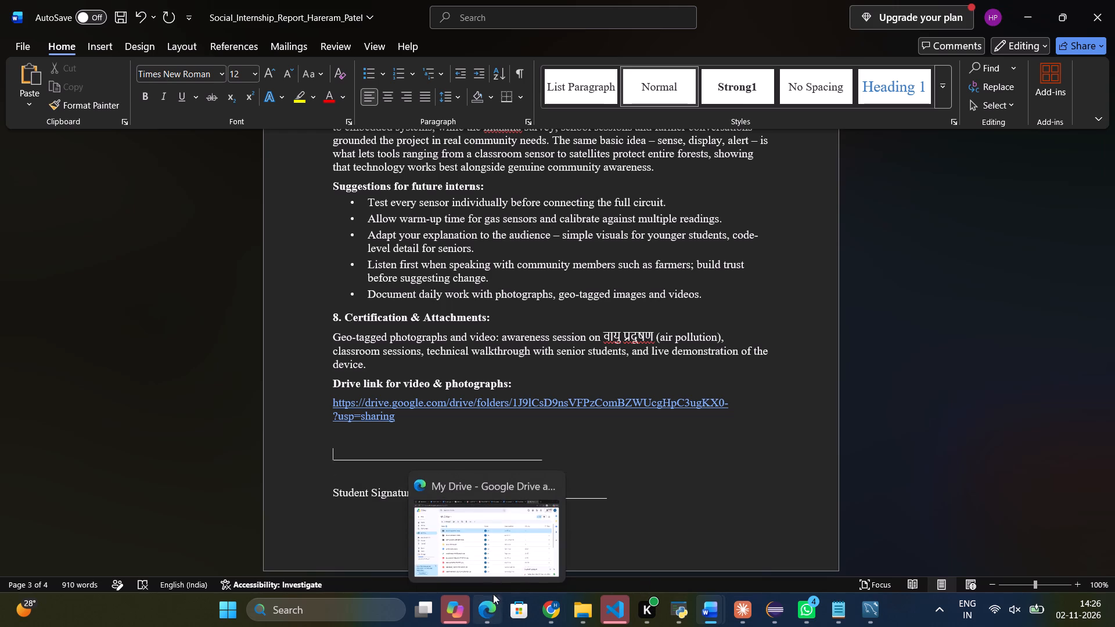
Switch to the My Drive page of Google Drive in Edge.
click(502, 566)
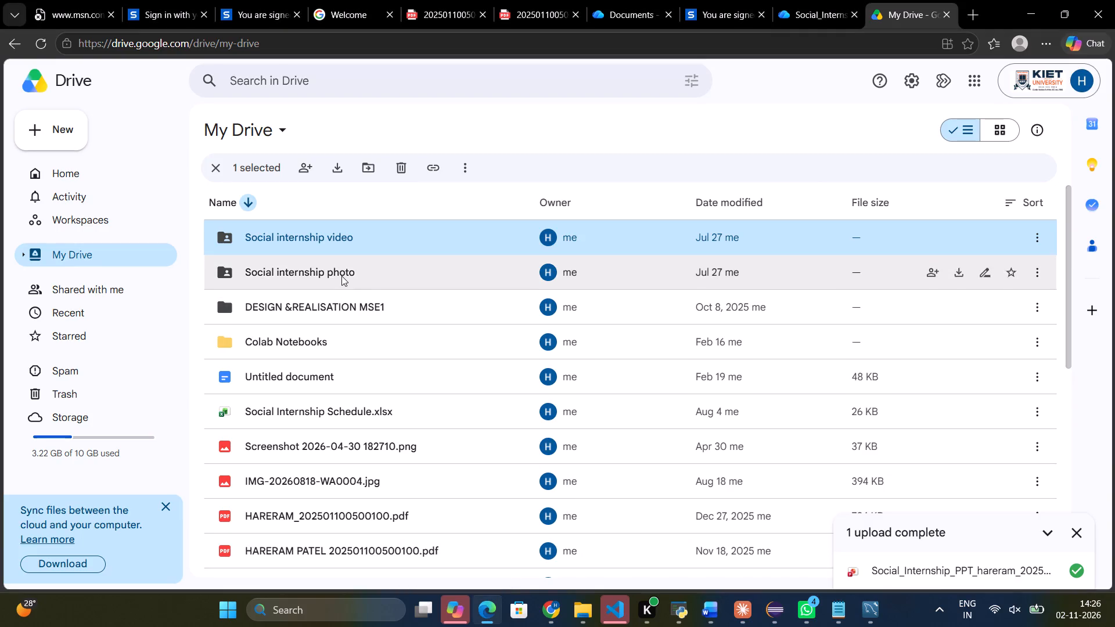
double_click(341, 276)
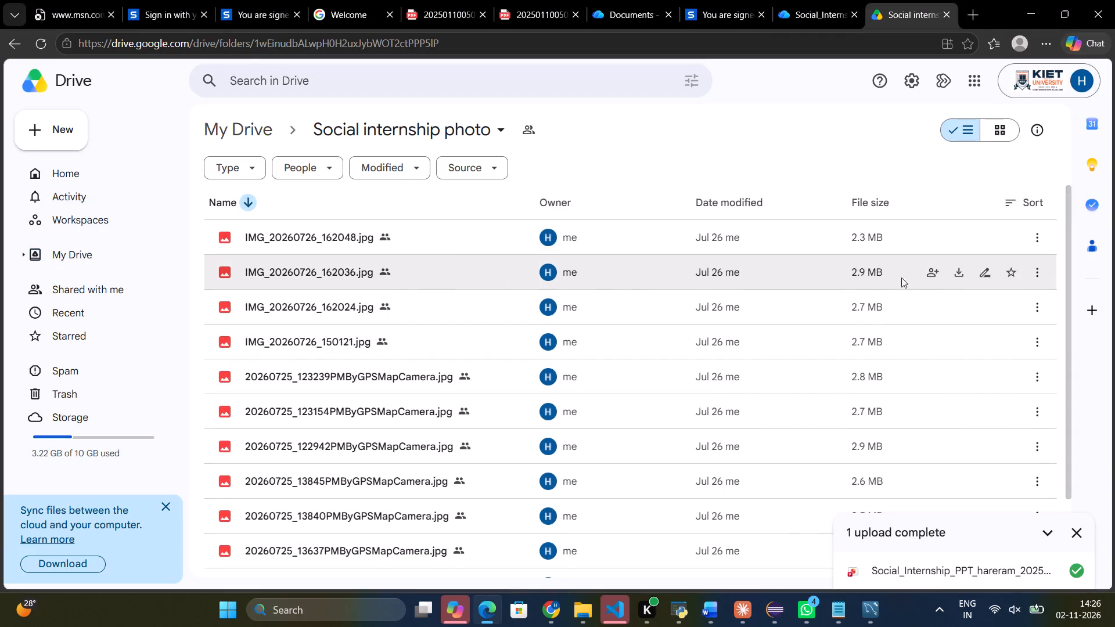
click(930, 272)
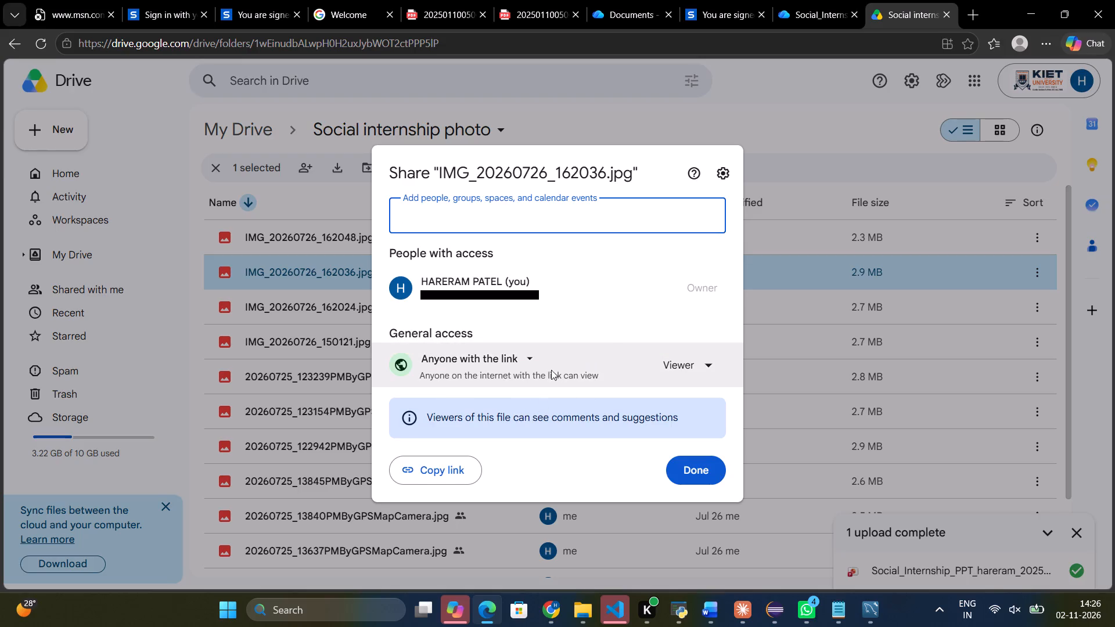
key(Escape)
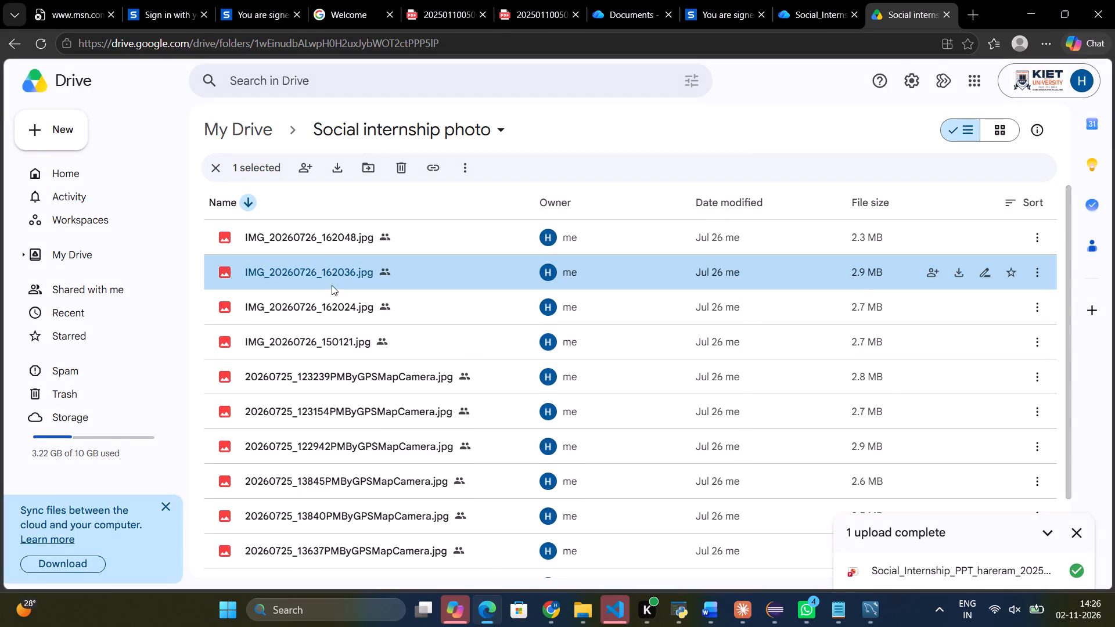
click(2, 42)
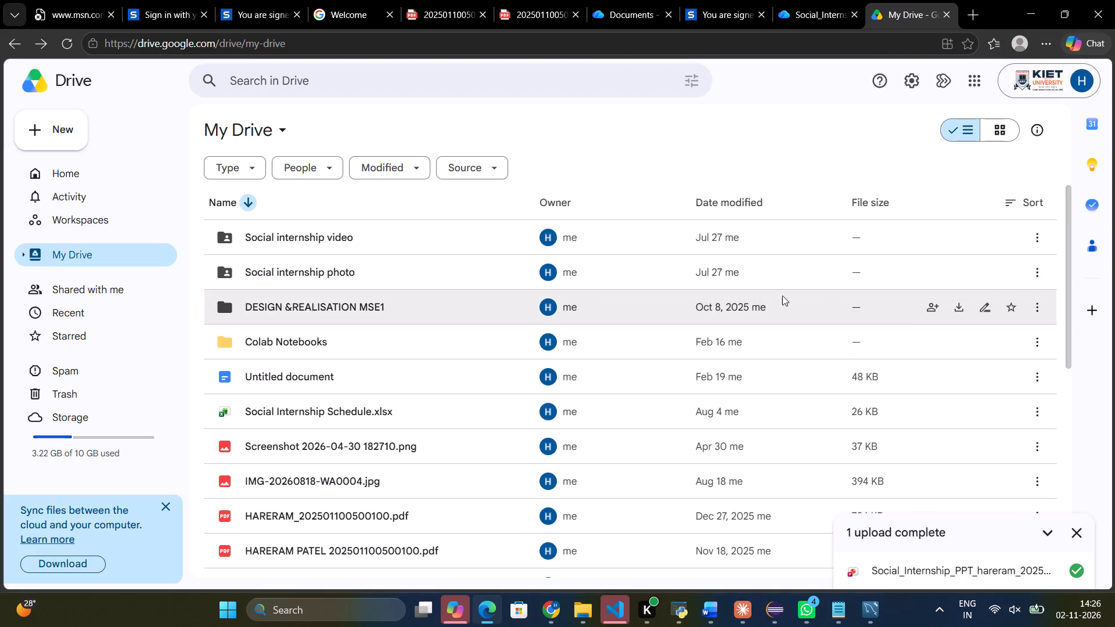
Copy the sharing link of the "Social internship photo" folder in My Drive.
click(937, 268)
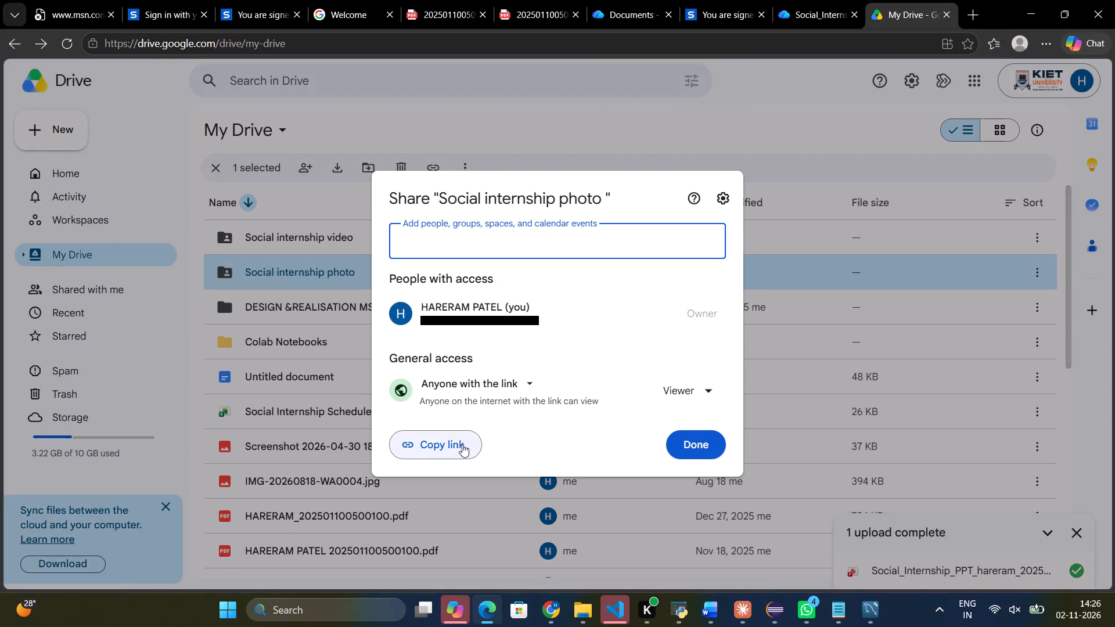
click(462, 444)
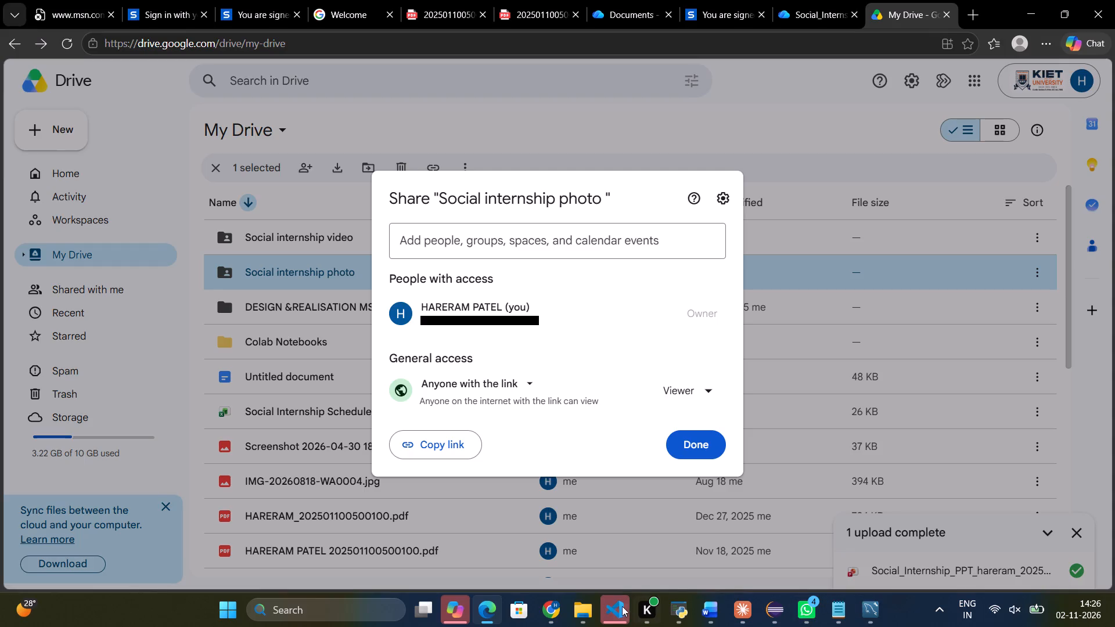
Switch to the report in Word and paste the photo folder link below the video link as its own line.
click(697, 612)
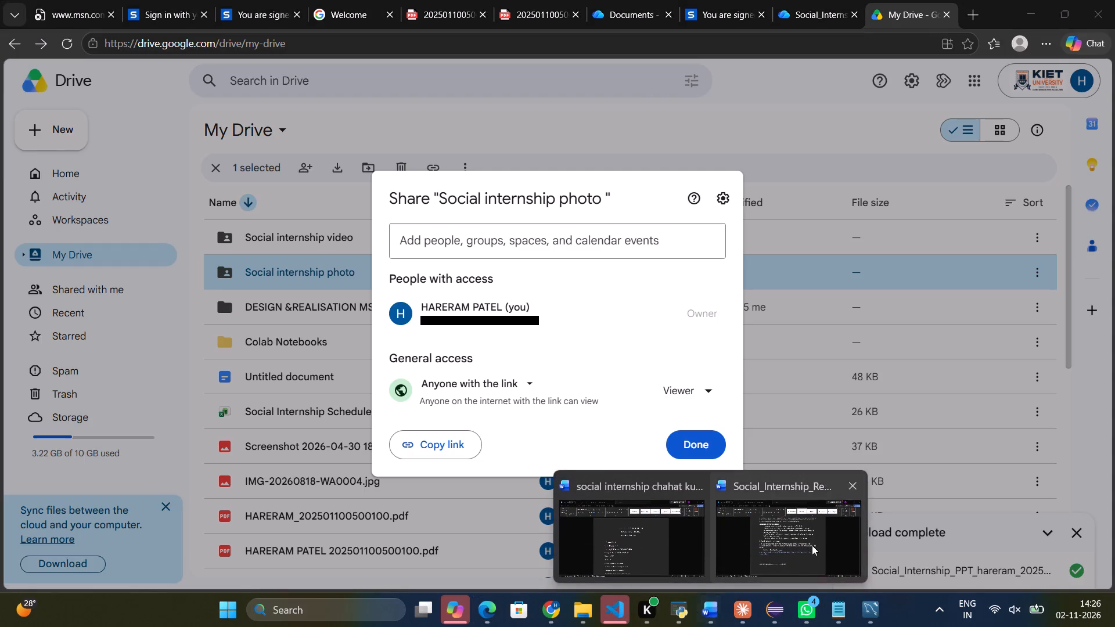
click(812, 545)
key(ctrl+v)
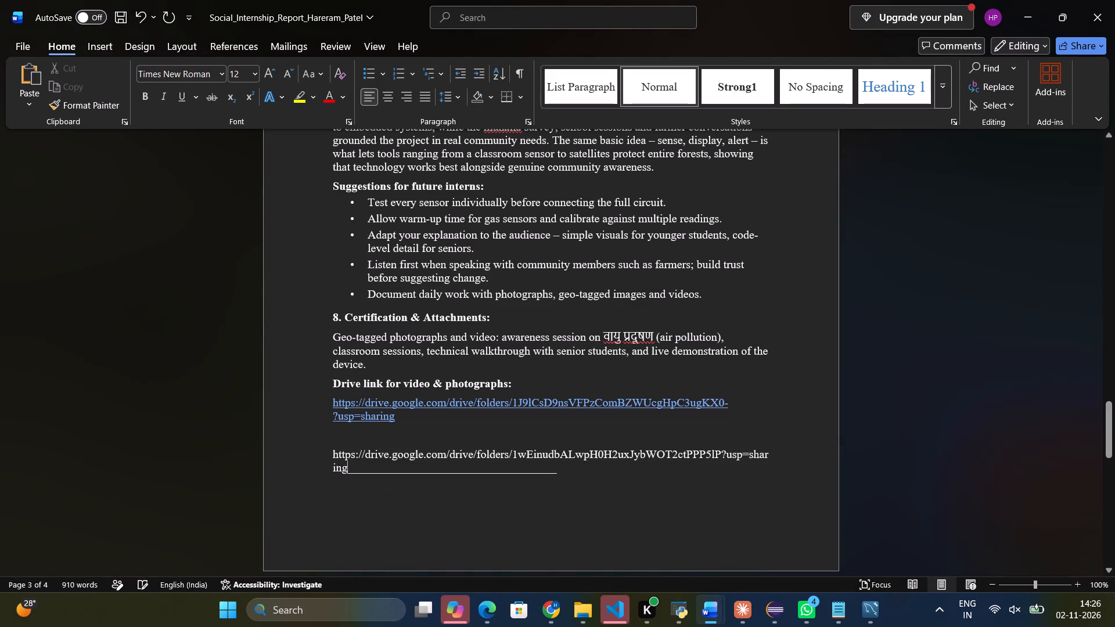
key(Return)
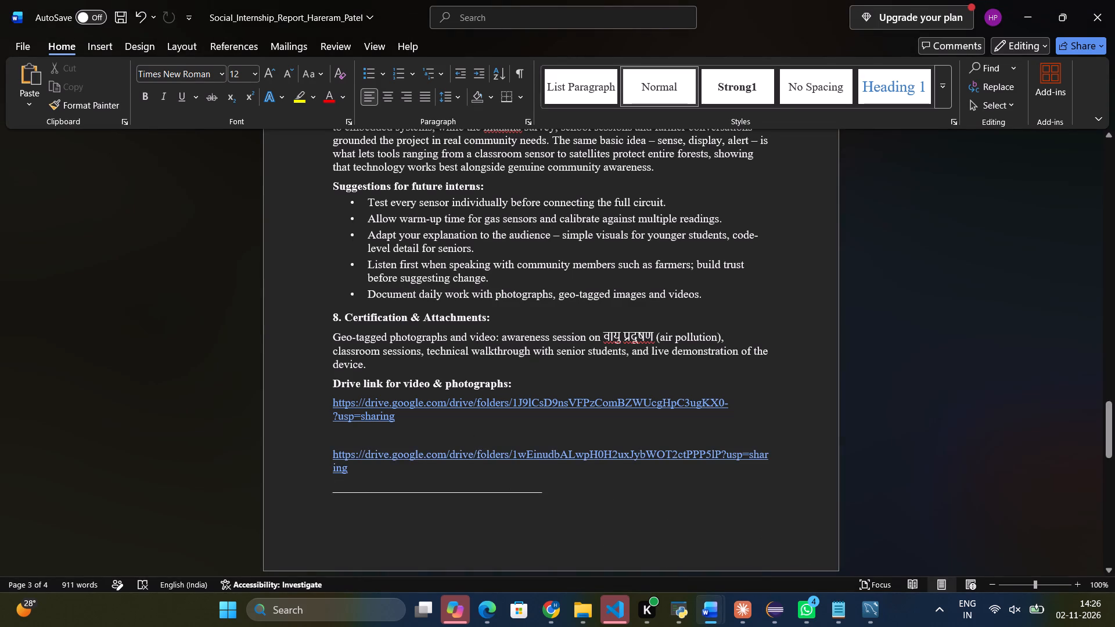
Delete the leftover underscore line below the two drive links, keeping an empty line in its place.
click(560, 358)
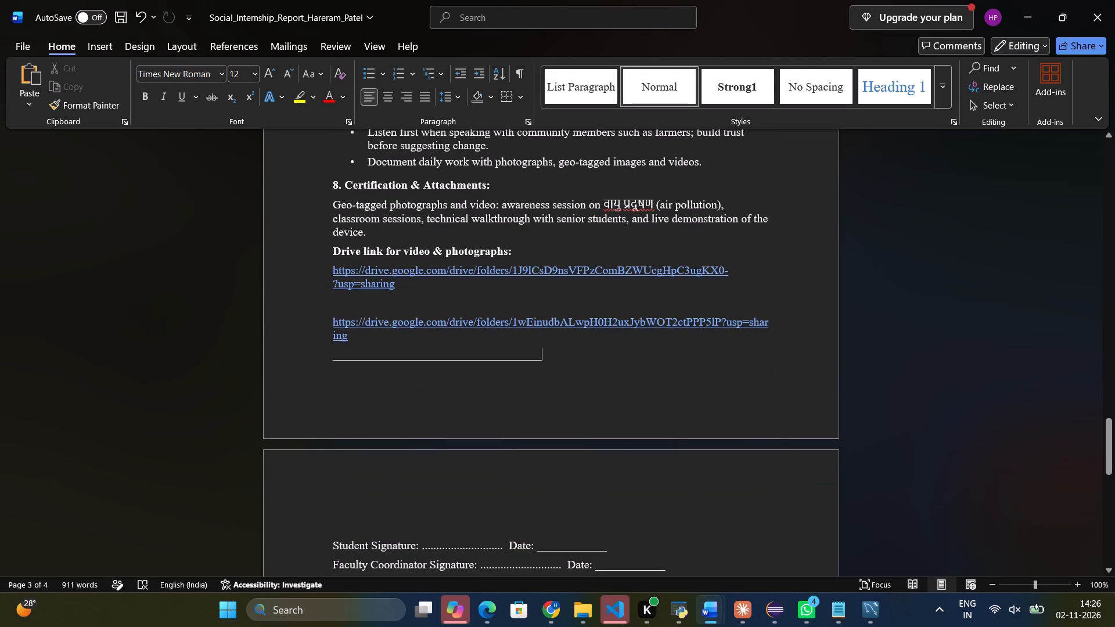
key(BackSpace)
key(BackSpace)
key(BackSpace)
key(BackSpace)
key(BackSpace)
key(BackSpace)
key(BackSpace)
key(BackSpace)
key(BackSpace)
key(BackSpace)
key(BackSpace)
key(BackSpace)
key(BackSpace)
key(BackSpace)
key(BackSpace)
key(BackSpace)
key(BackSpace)
key(BackSpace)
key(BackSpace)
key(BackSpace)
key(BackSpace)
key(BackSpace)
key(BackSpace)
key(BackSpace)
key(BackSpace)
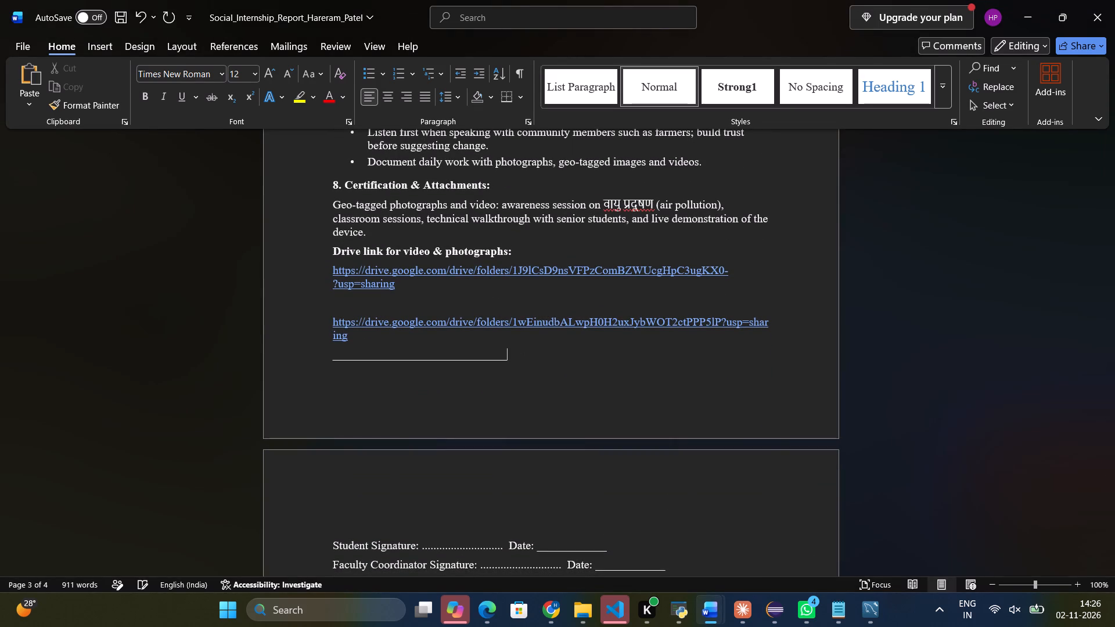
key(BackSpace)
key(BackSpace)
key(BackSpace)
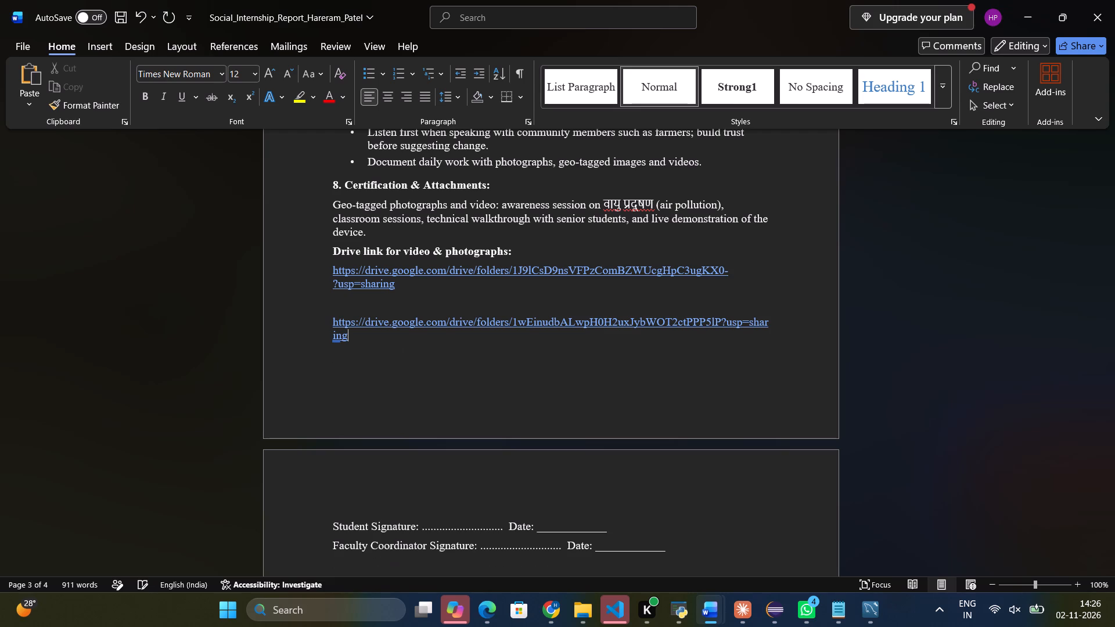
key(Return)
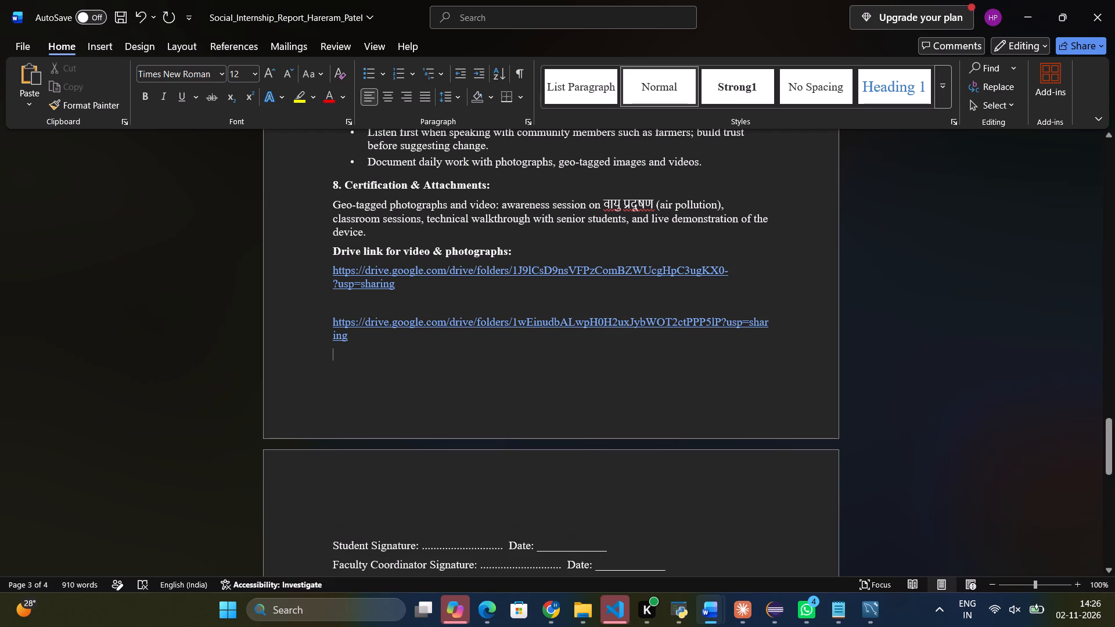
Review the whole report, from the headings and student details to the signature lines on the last page.
scroll(661, 410, down, 1)
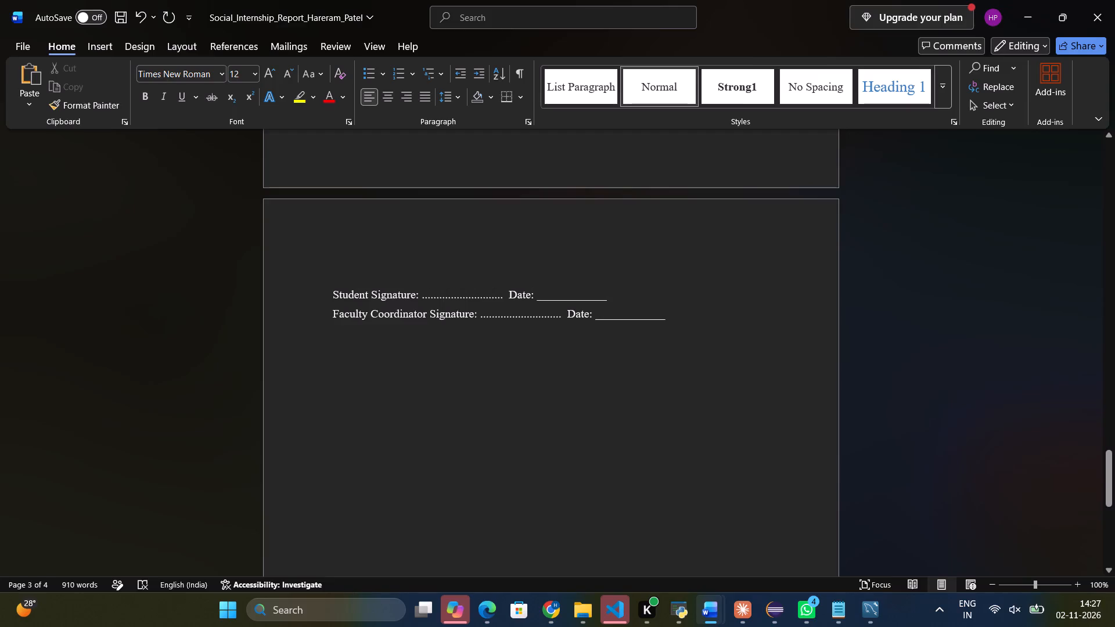
scroll(557, 273, up, 1)
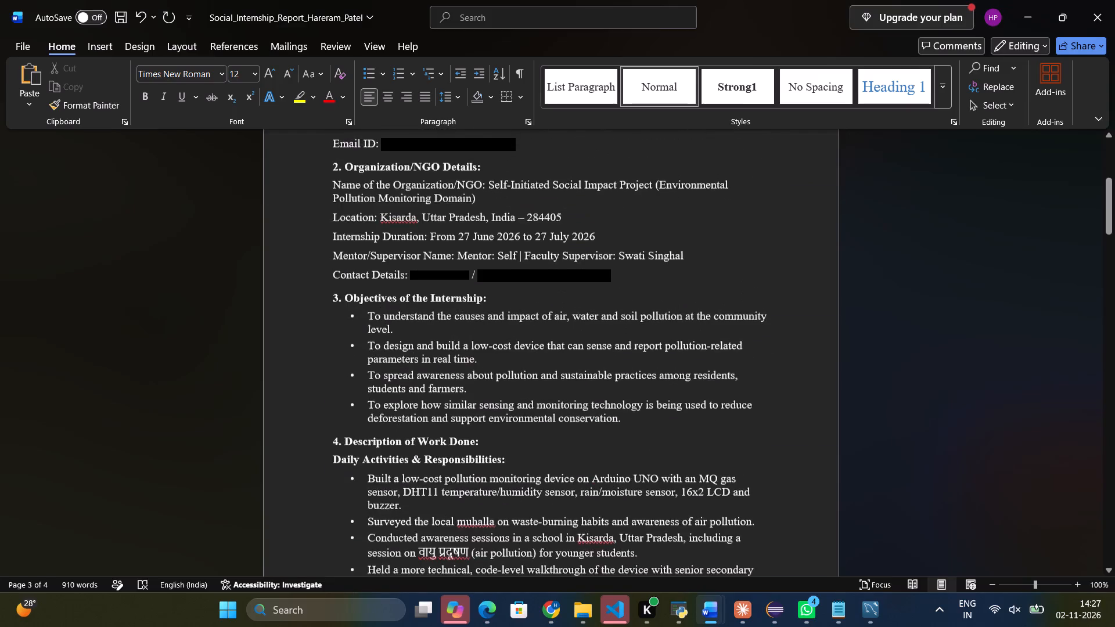
scroll(557, 273, up, 1)
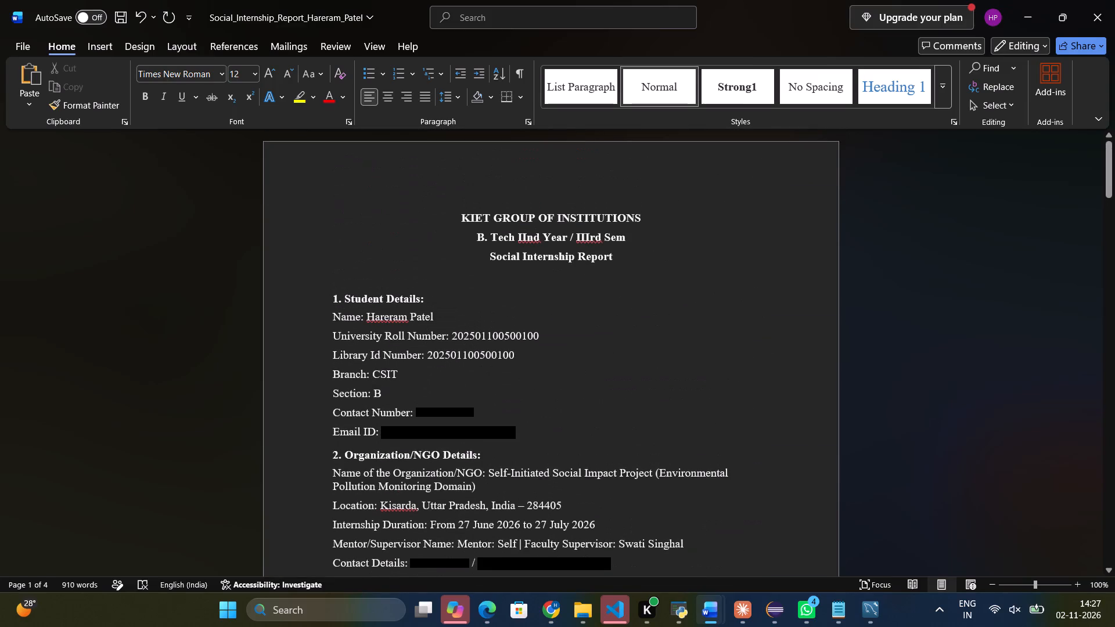
scroll(557, 273, down, 1)
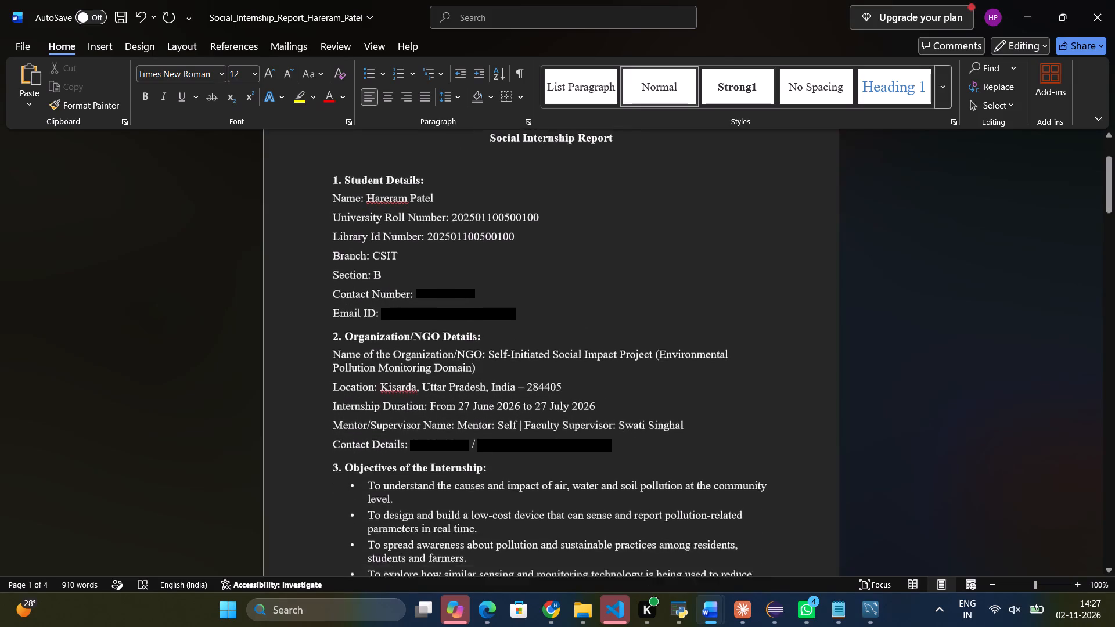
scroll(557, 273, down, 1)
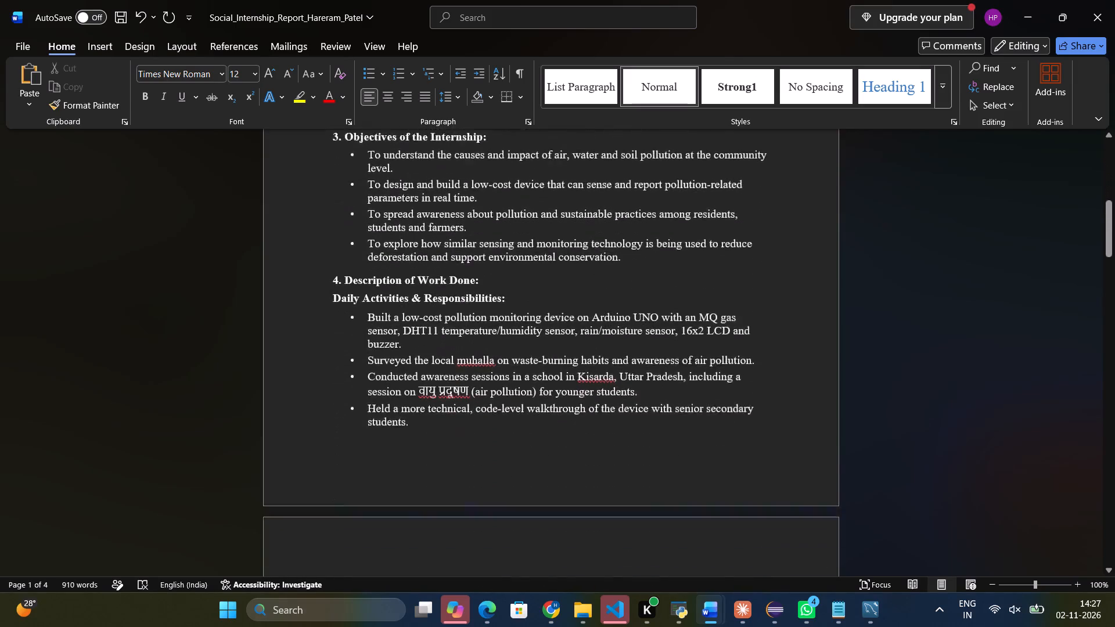
scroll(557, 273, down, 4)
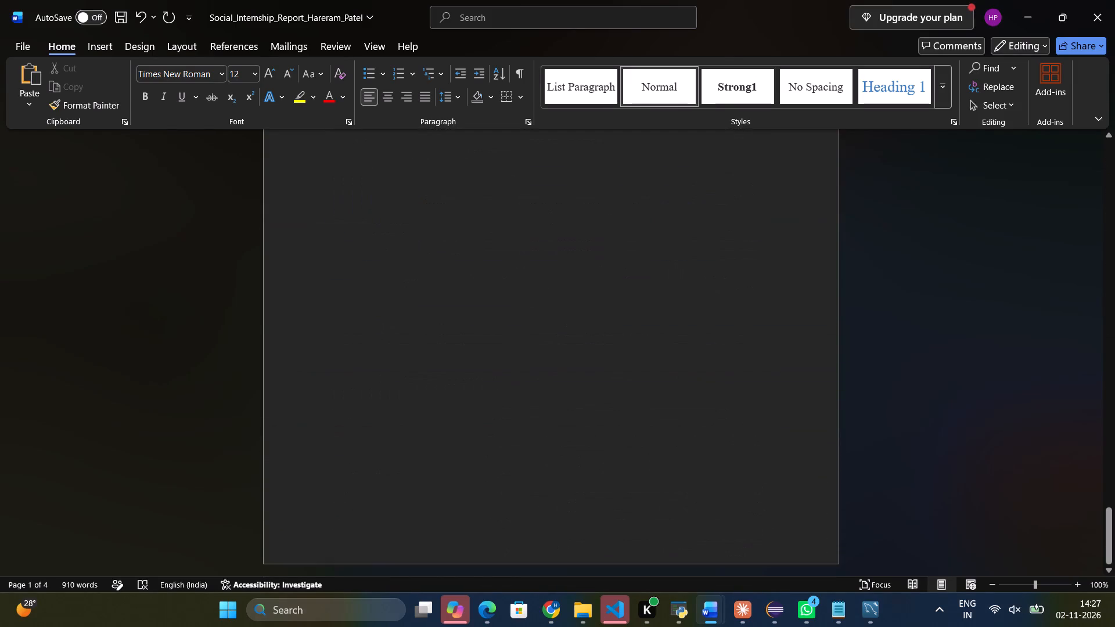
Export the report as a PDF to the Downloads folder under the proposed file name and check the published pages.
click(17, 44)
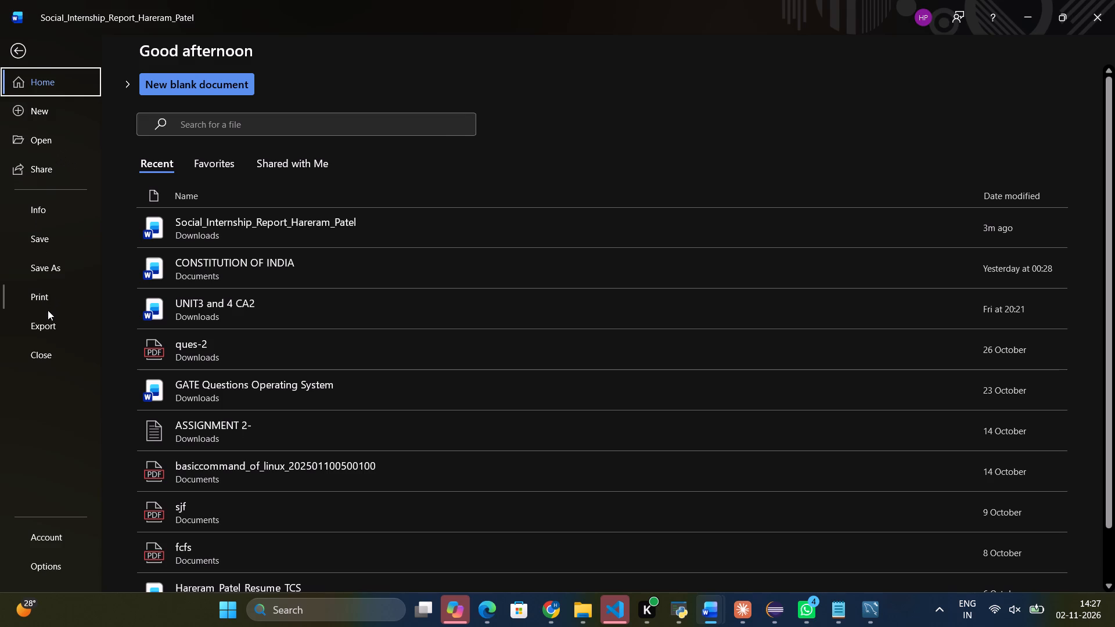
click(44, 325)
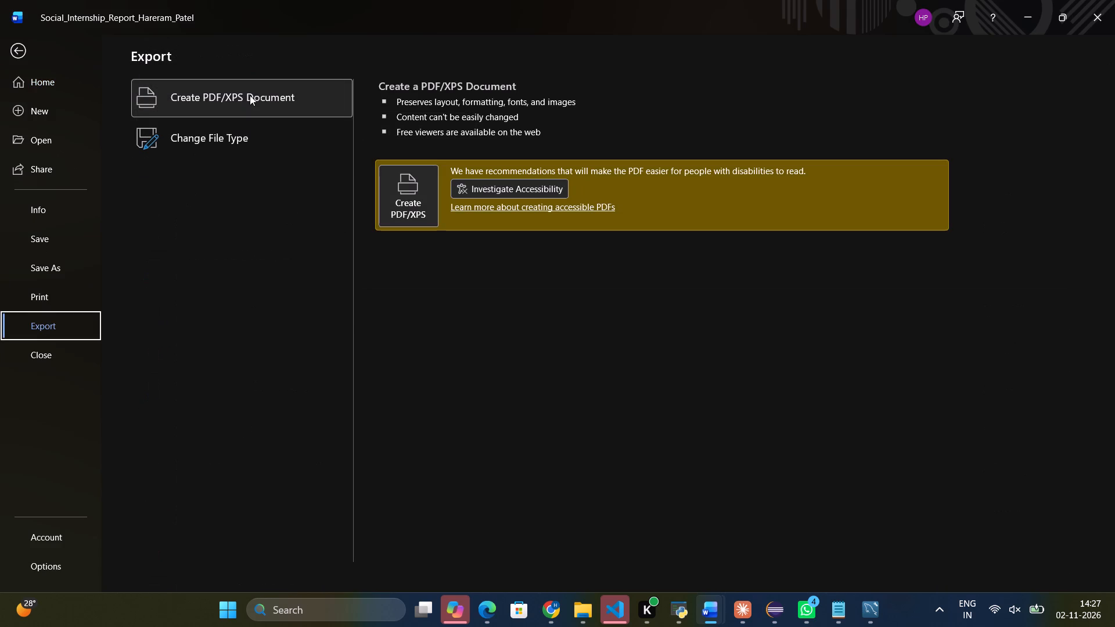
double_click(250, 95)
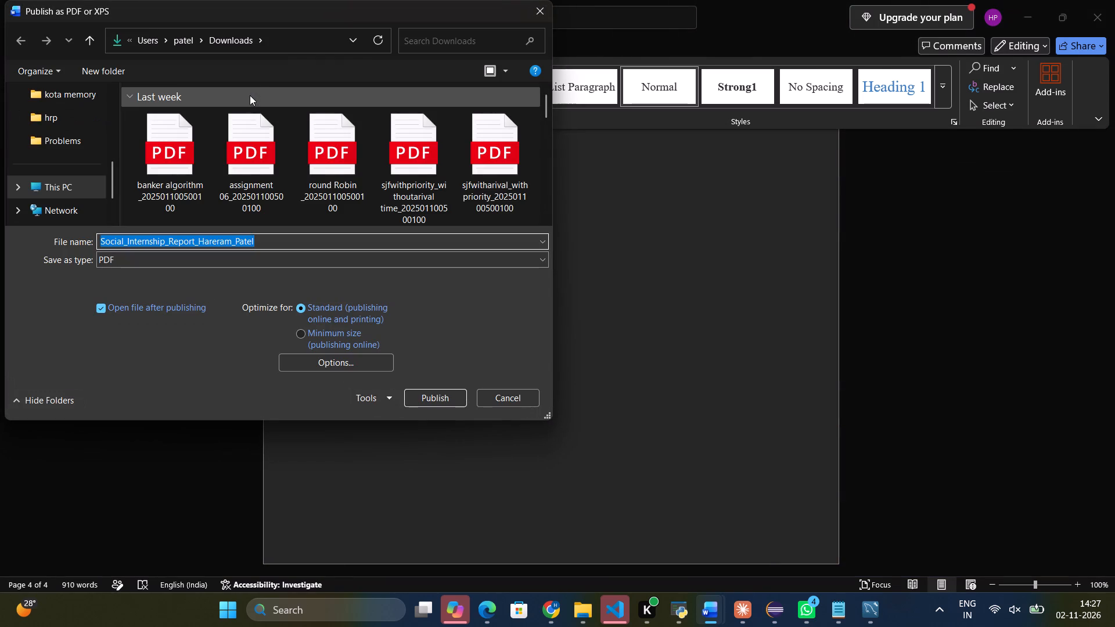
key(Return)
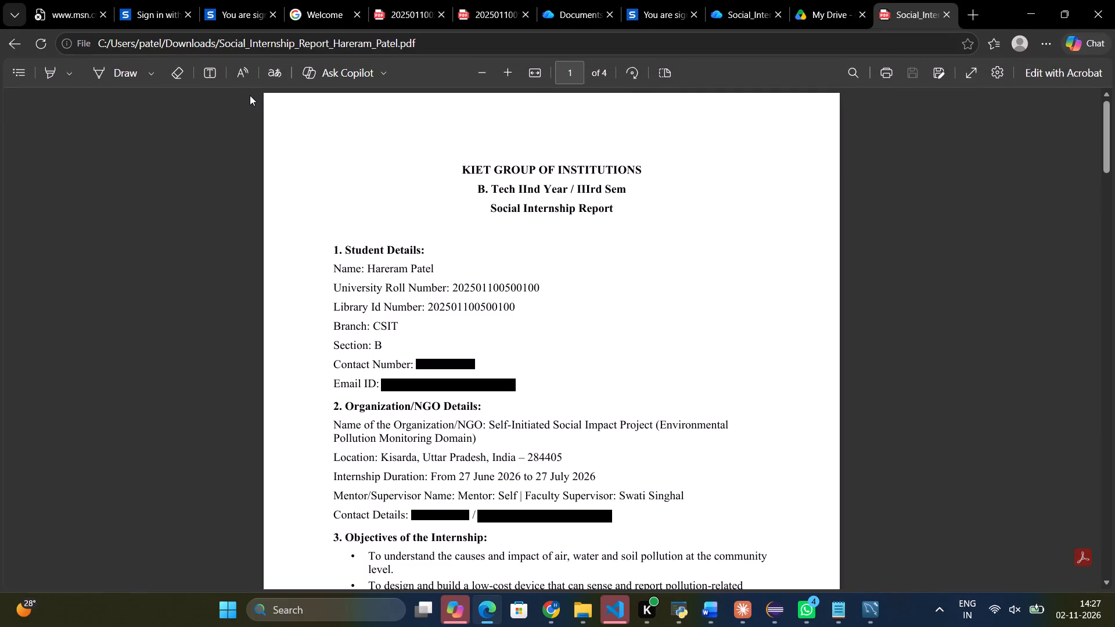
scroll(250, 95, down, 3)
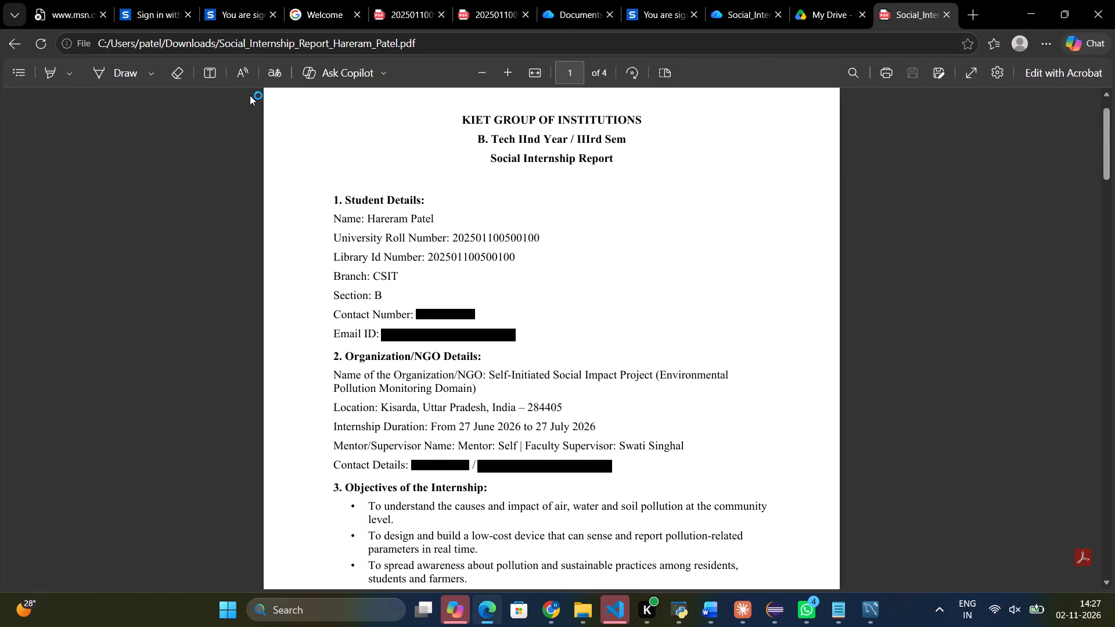
scroll(250, 95, down, 9)
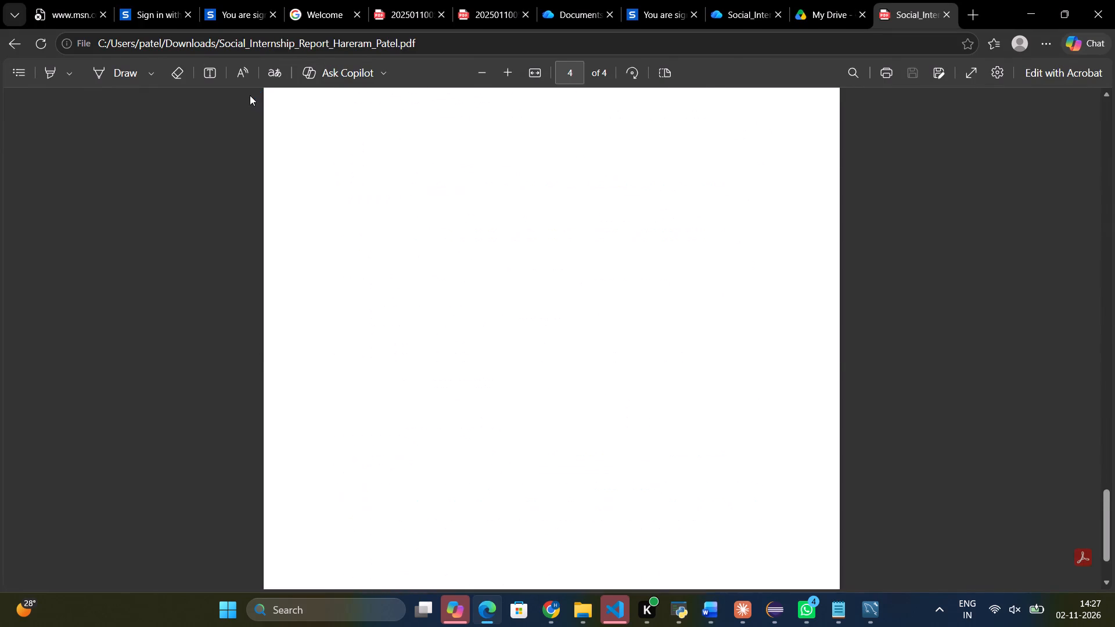
scroll(250, 95, up, 13)
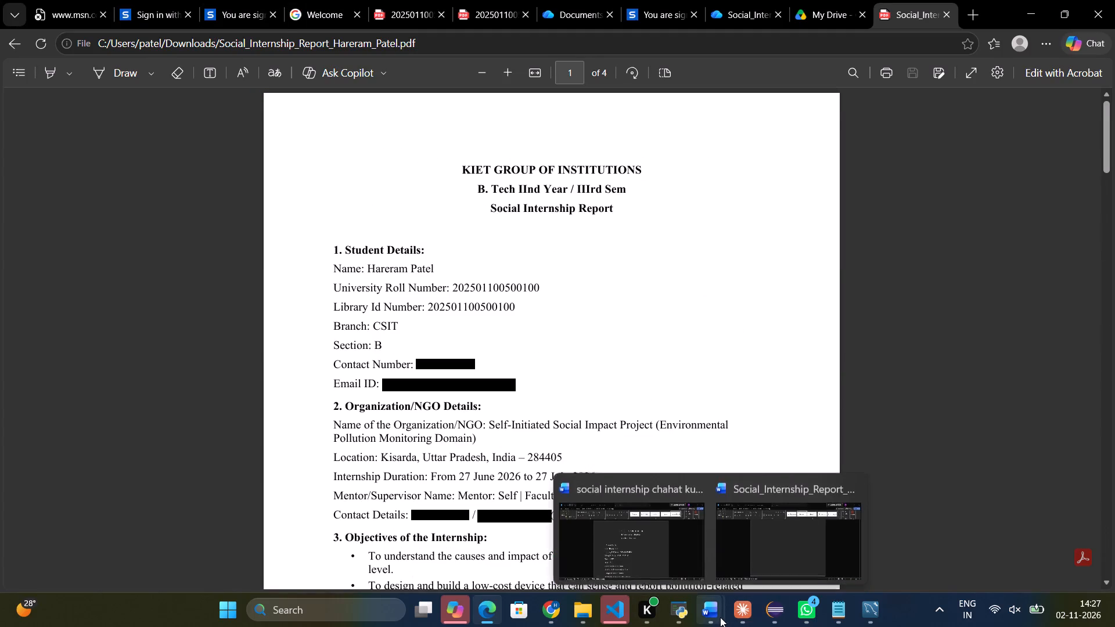
Switch to the Downloads folder, open the internship diary Word document and review its student details and daily entries.
click(591, 614)
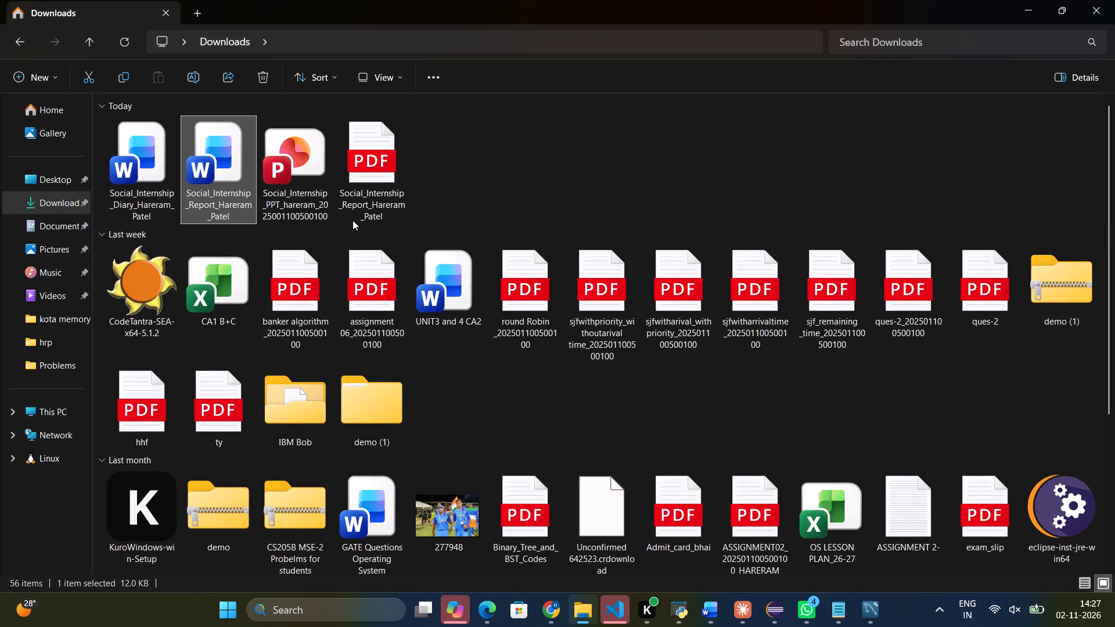
double_click(147, 180)
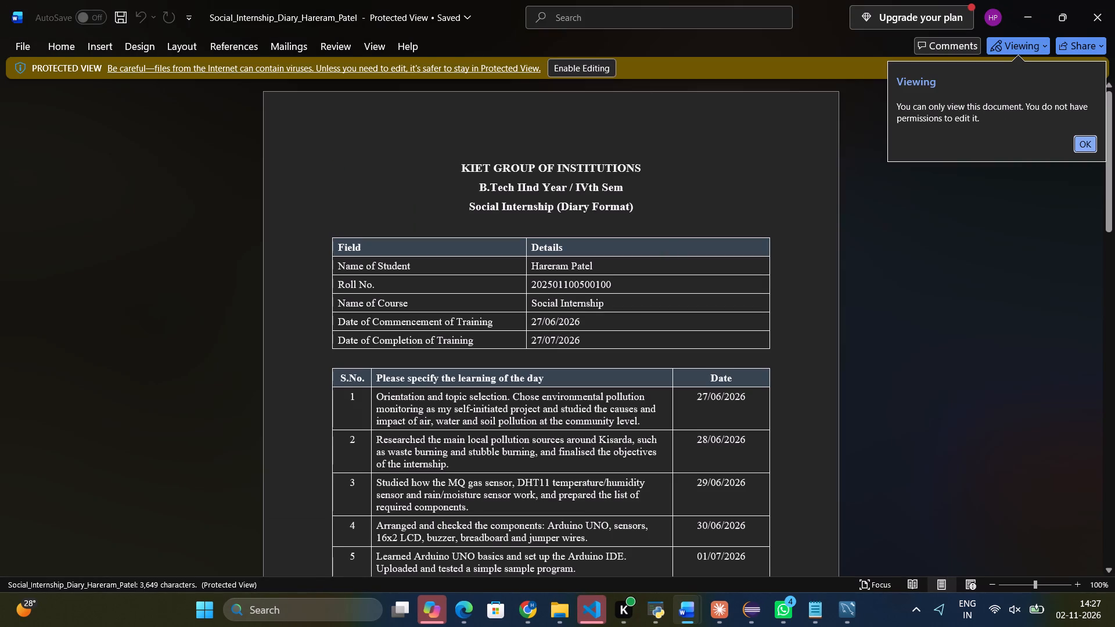
scroll(603, 363, down, 2)
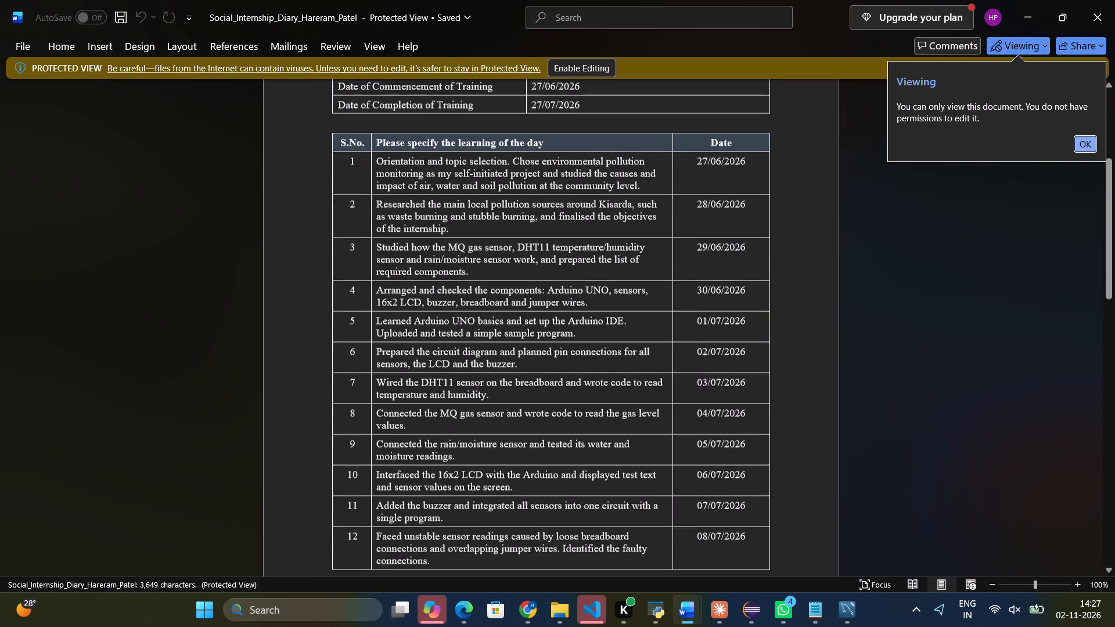
scroll(603, 363, down, 1)
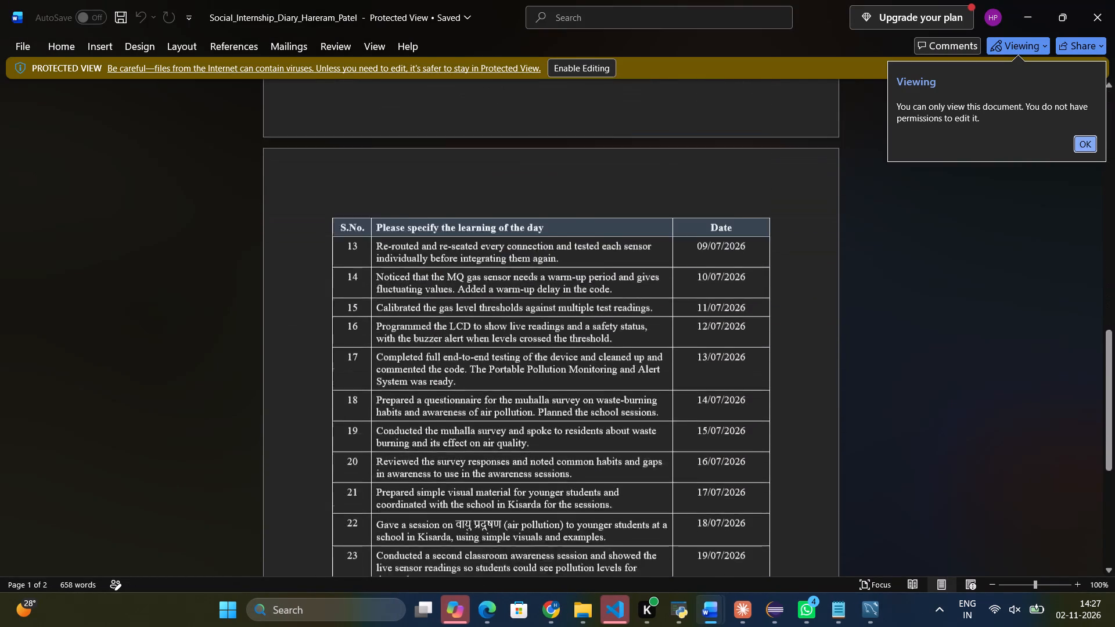
scroll(603, 363, down, 2)
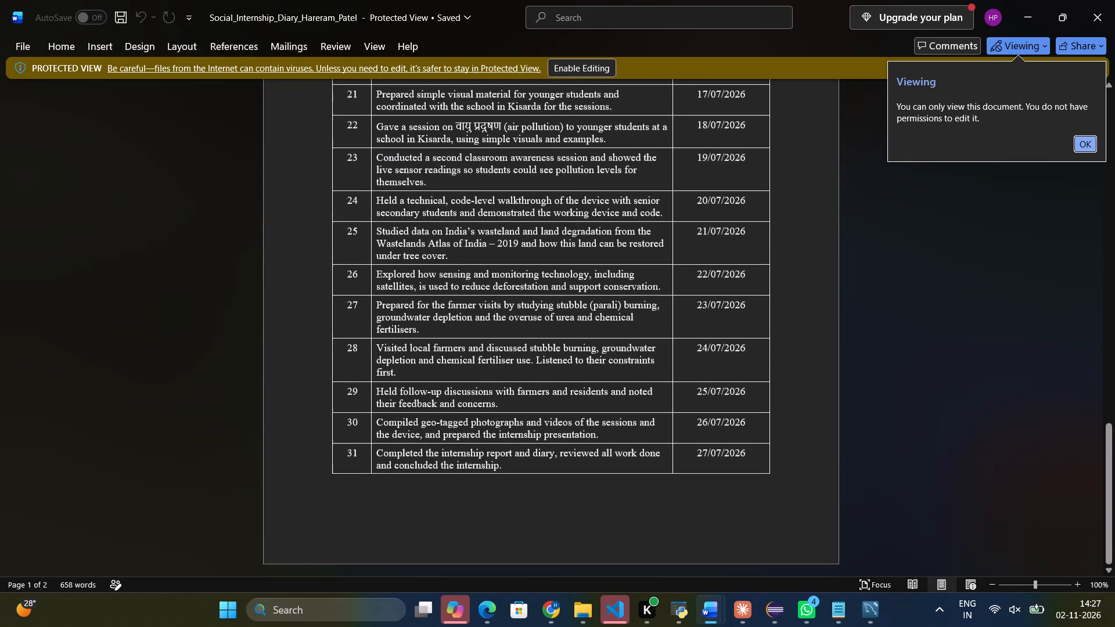
scroll(603, 363, up, 3)
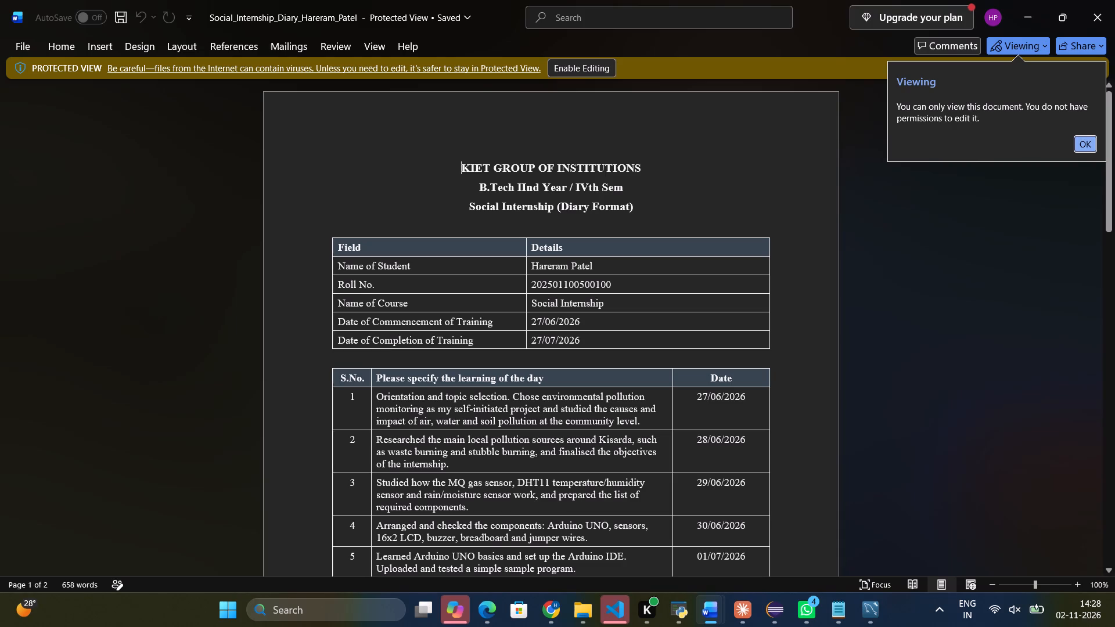
Enable editing of the diary document so that its heading lines can be changed.
click(631, 207)
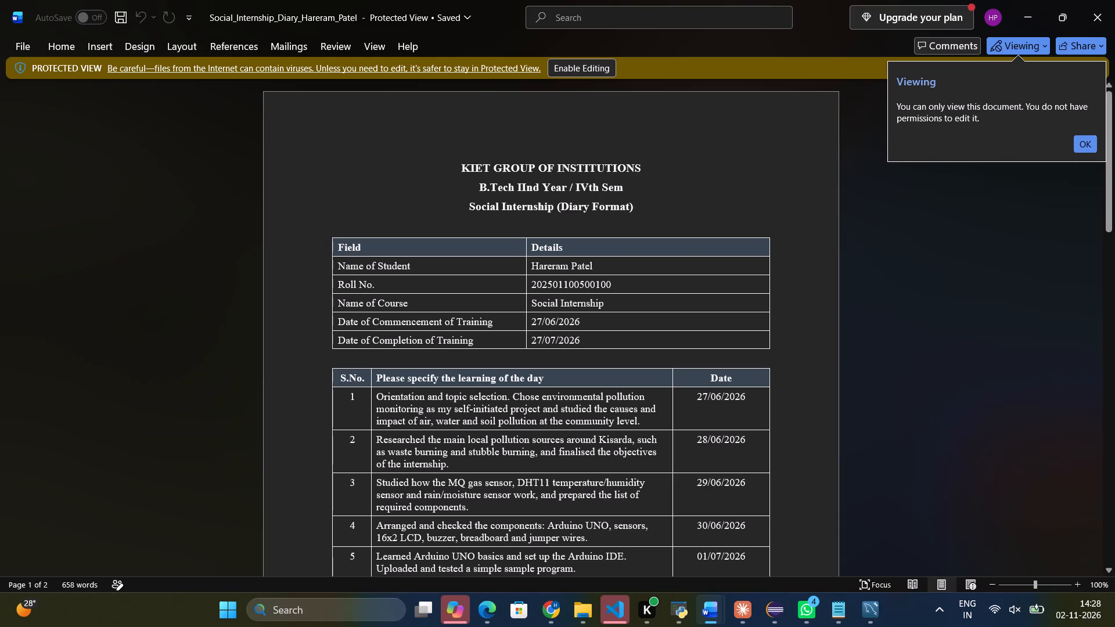
key(BackSpace)
key(BackSpace)
key(BackSpace)
key(BackSpace)
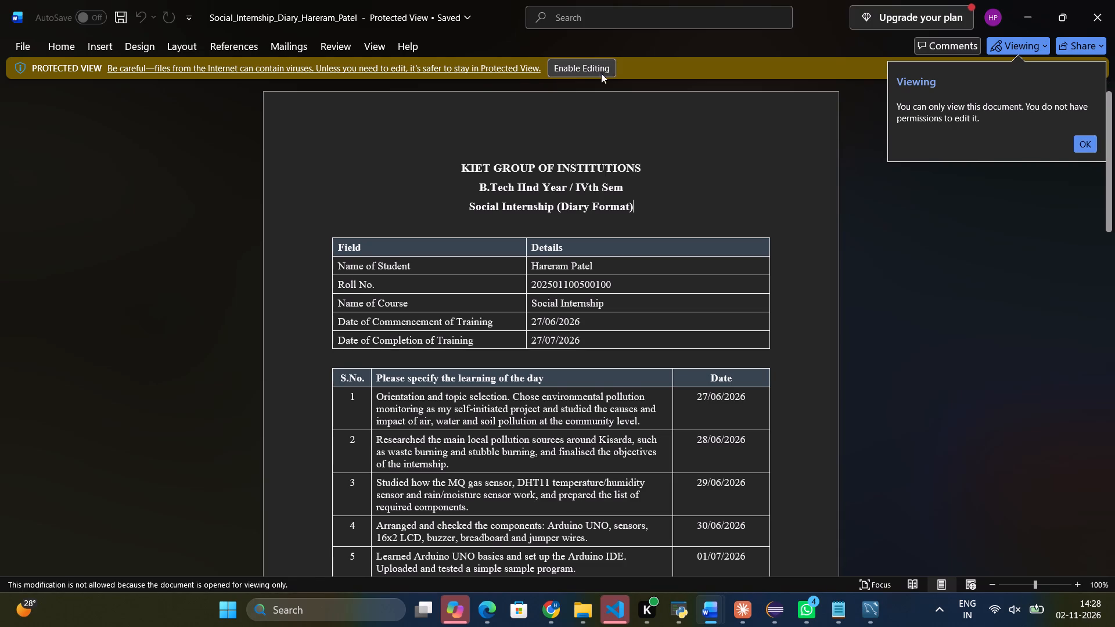
click(600, 70)
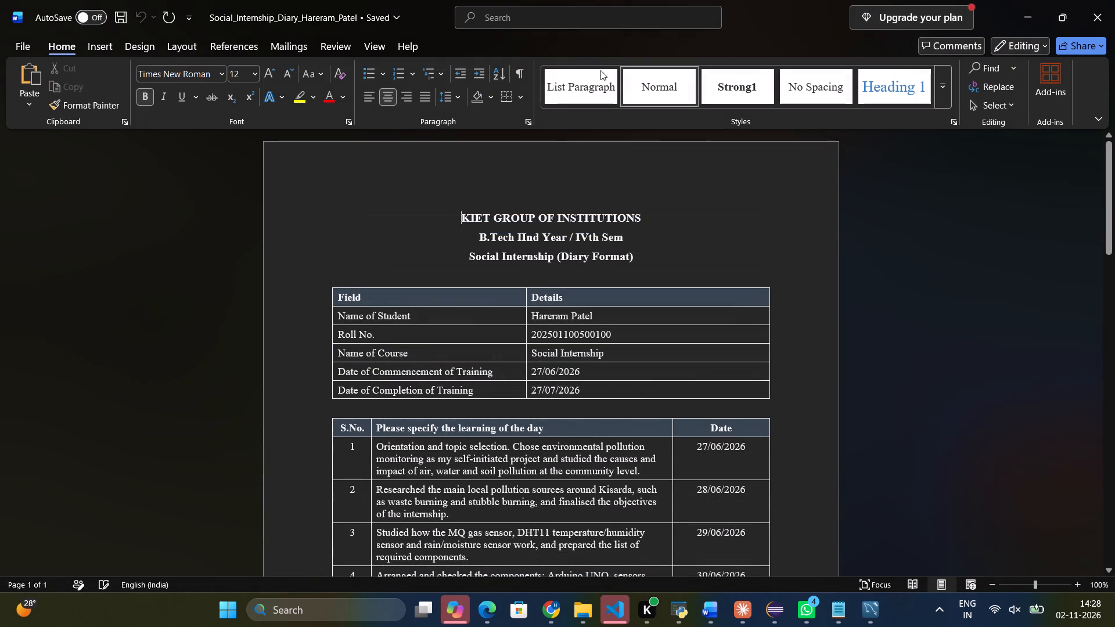
Replace "(Diary Format)" in the diary's third heading line with "dairy" so it reads "Social Internship dairy".
click(645, 250)
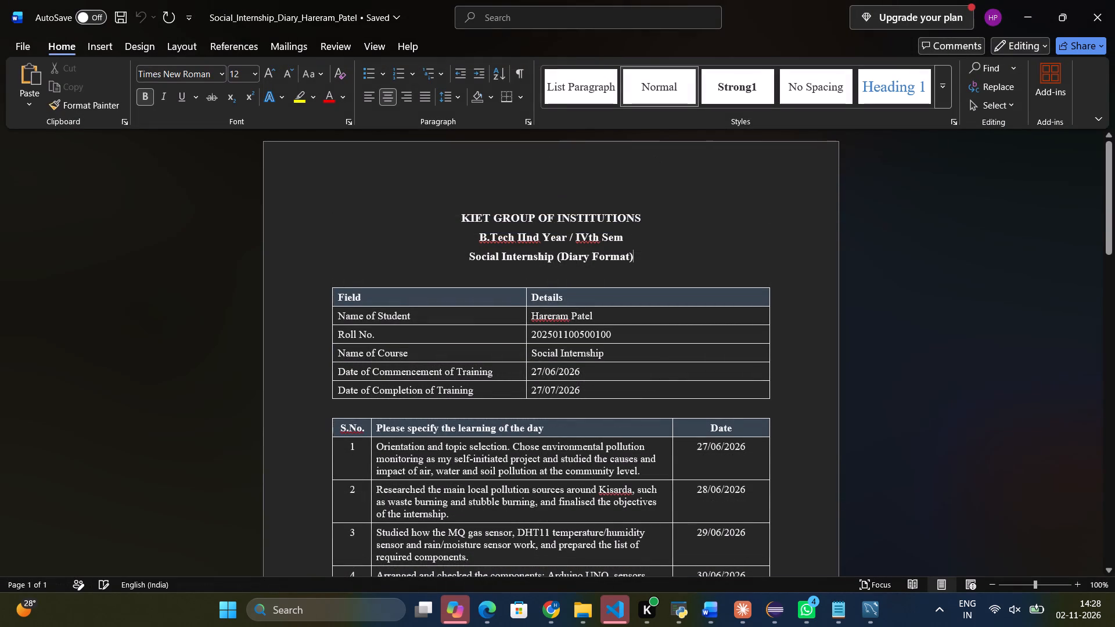
key(BackSpace)
key(BackSpace)
key(BackSpace)
key(BackSpace)
key(BackSpace)
key(BackSpace)
key(BackSpace)
key(BackSpace)
key(BackSpace)
key(BackSpace)
key(BackSpace)
key(BackSpace)
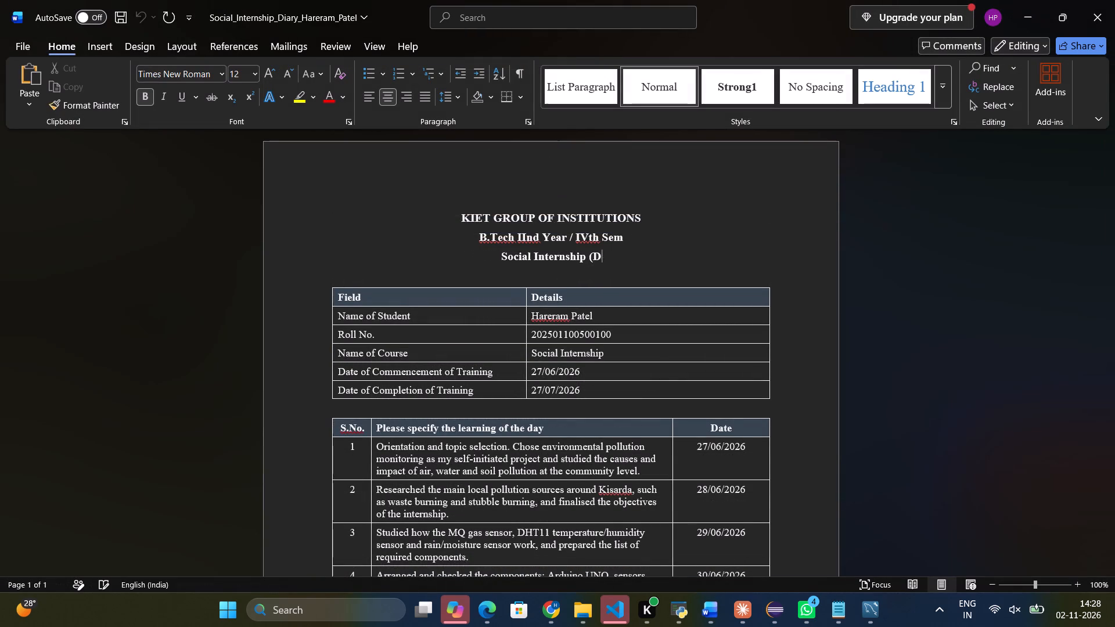
key(BackSpace)
key(BackSpace)
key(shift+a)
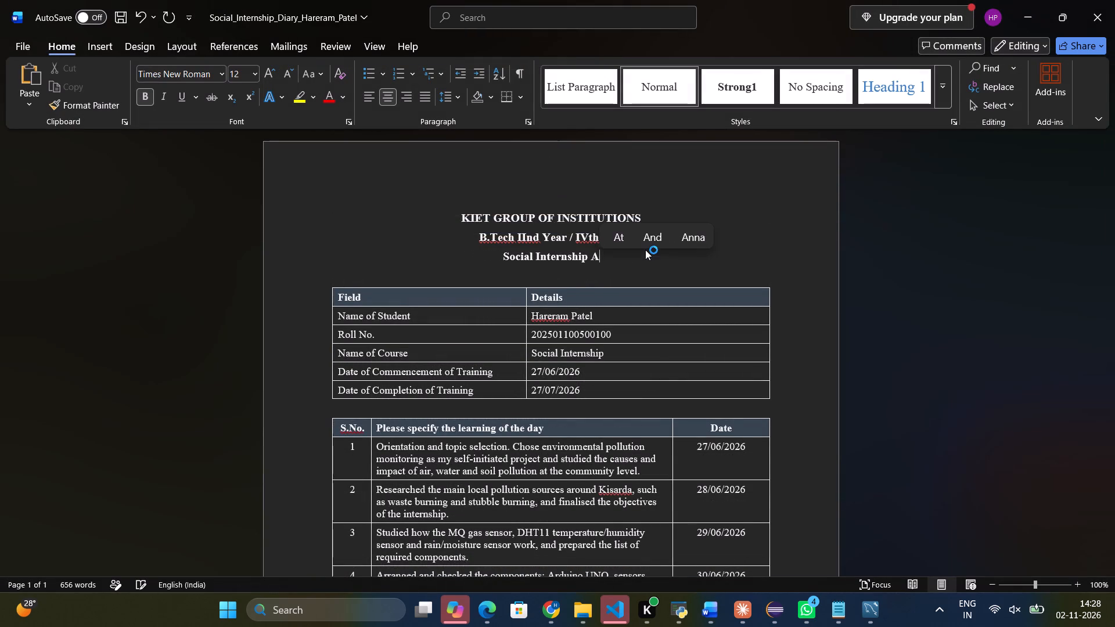
key(BackSpace)
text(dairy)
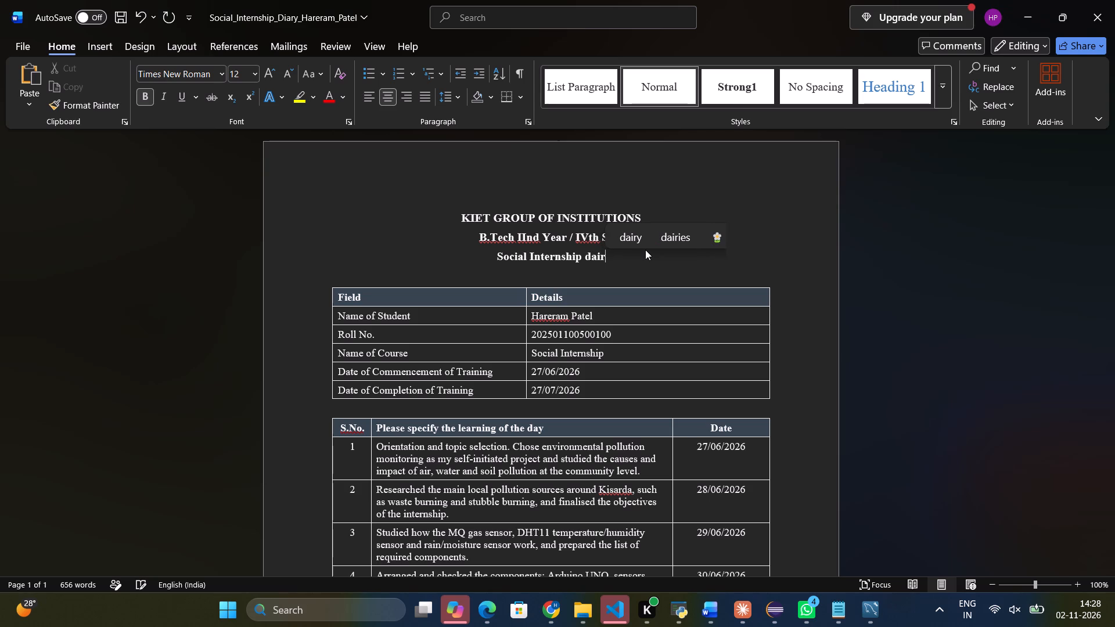
Change the semester in the diary's second heading line to "IIIrd".
click(596, 234)
key(BackSpace)
key(BackSpace)
key(BackSpace)
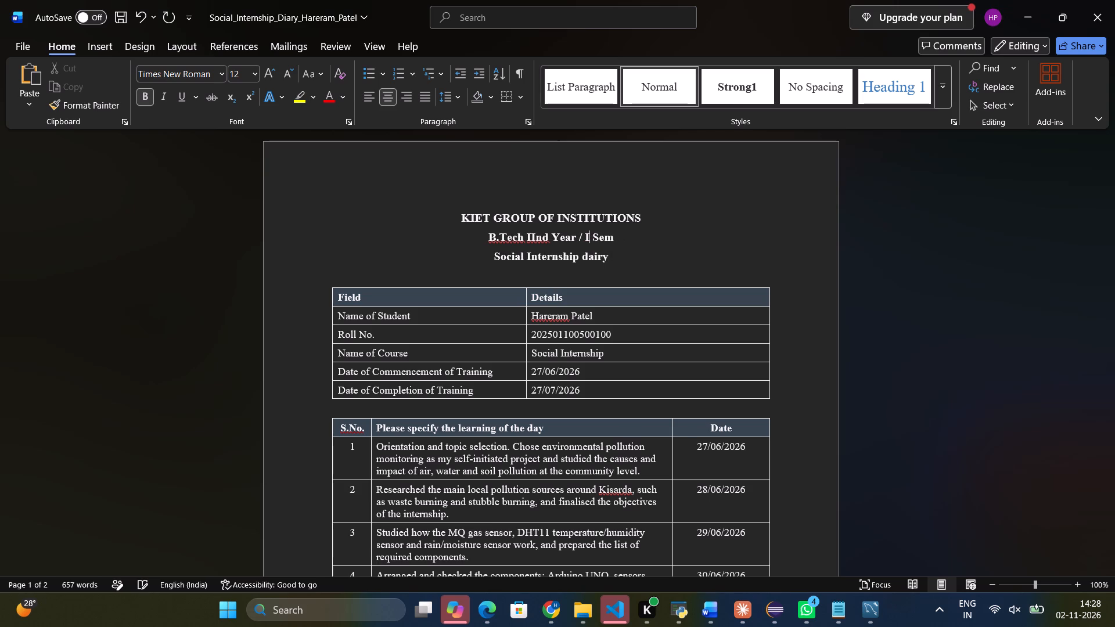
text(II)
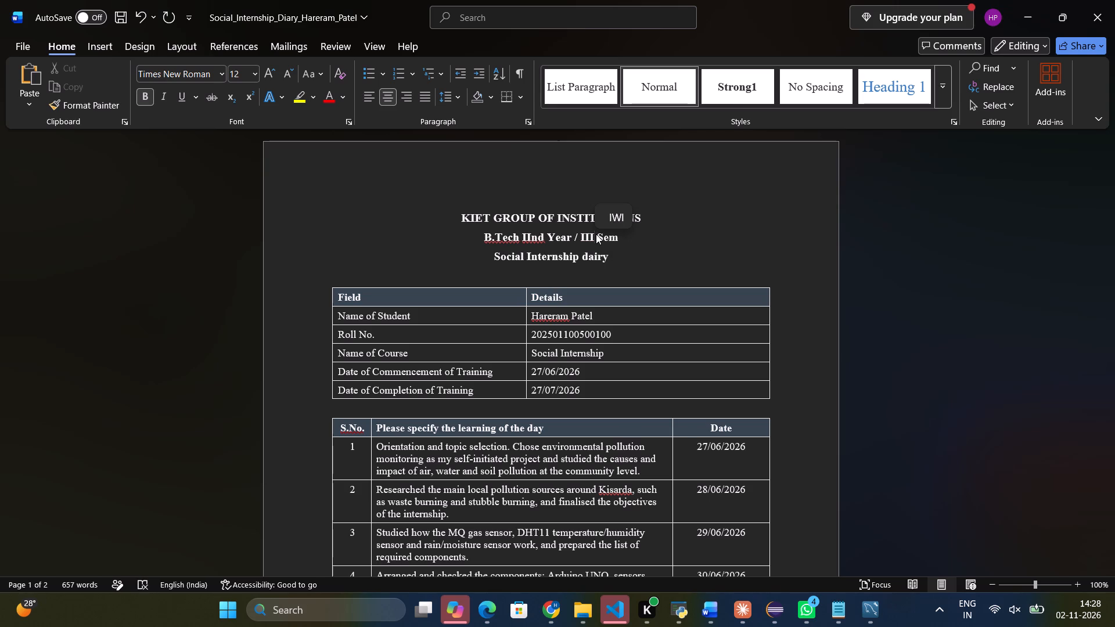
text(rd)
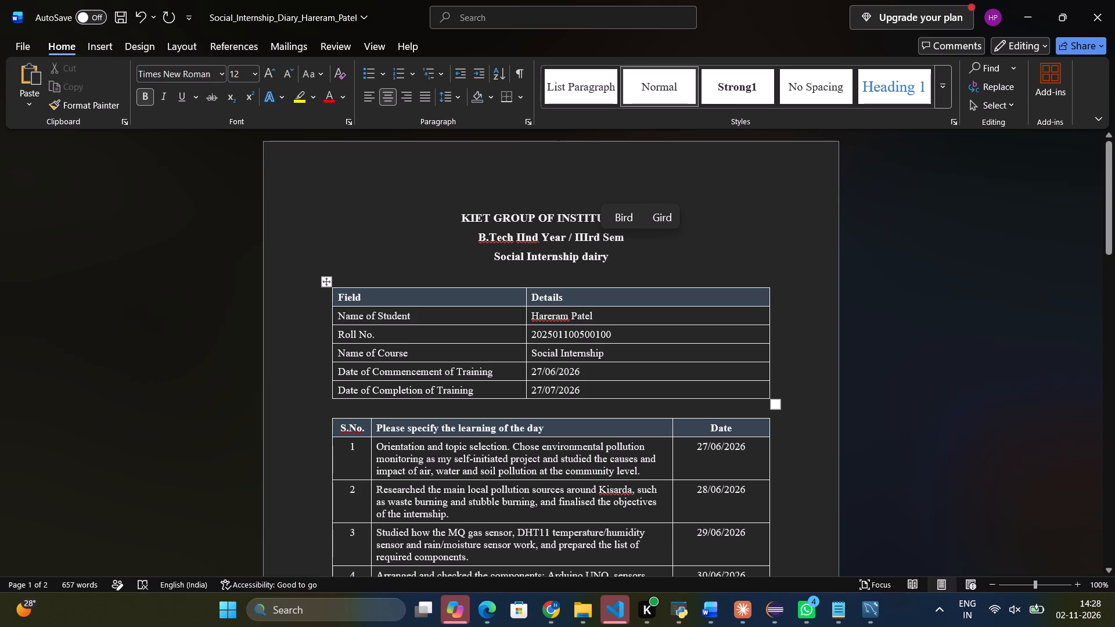
Export the diary as a PDF to the Downloads folder under the proposed file name.
scroll(684, 319, down, 2)
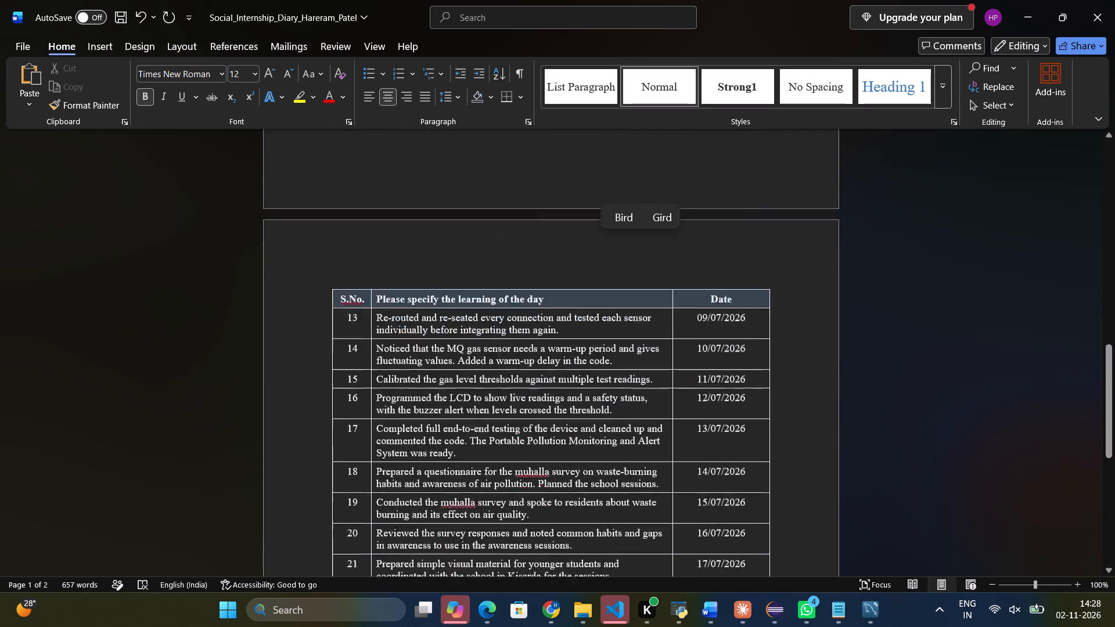
scroll(684, 319, down, 3)
scroll(684, 319, up, 2)
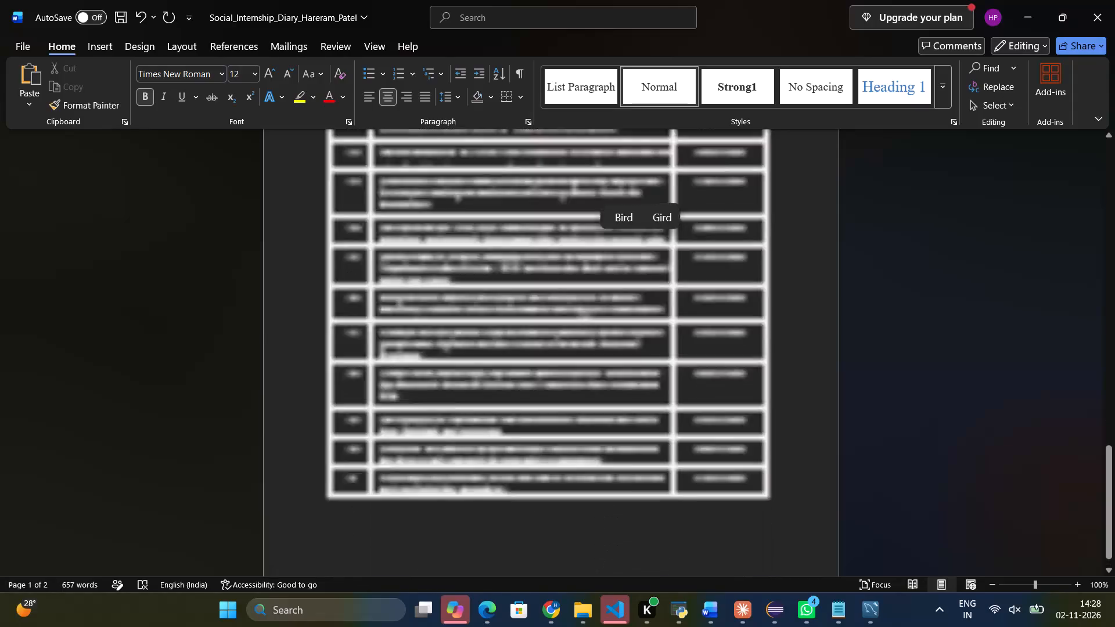
scroll(684, 319, up, 8)
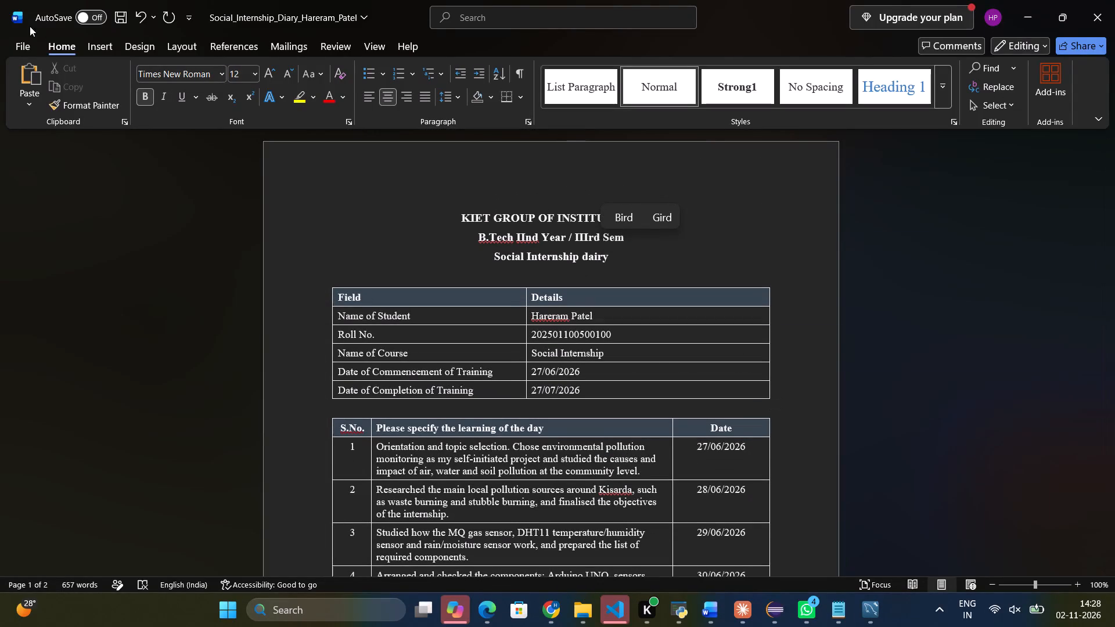
click(19, 42)
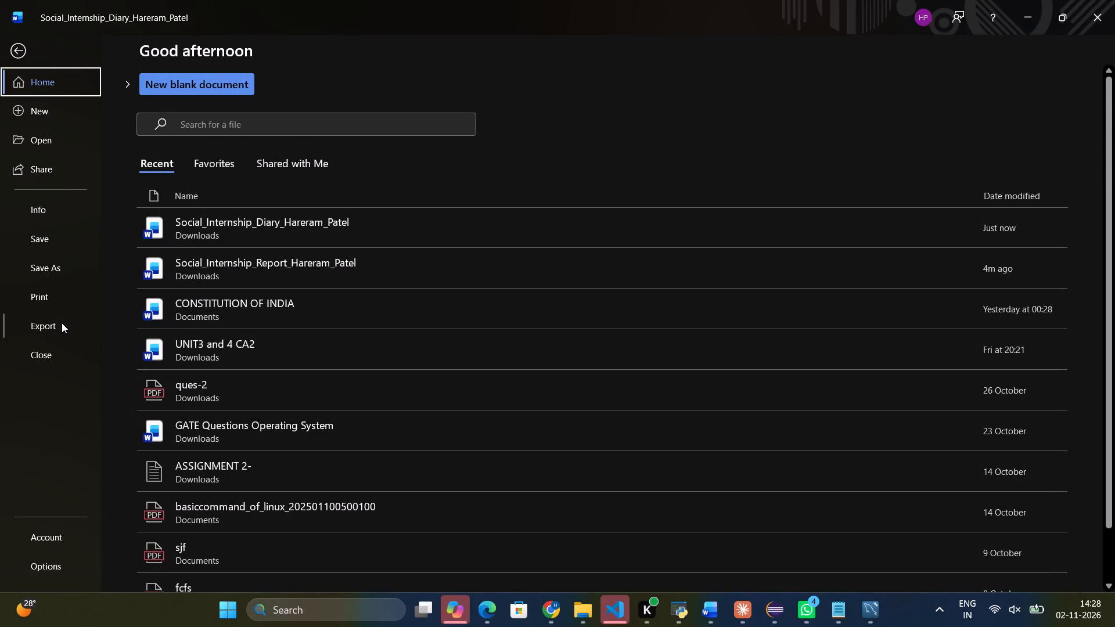
click(62, 323)
double_click(226, 92)
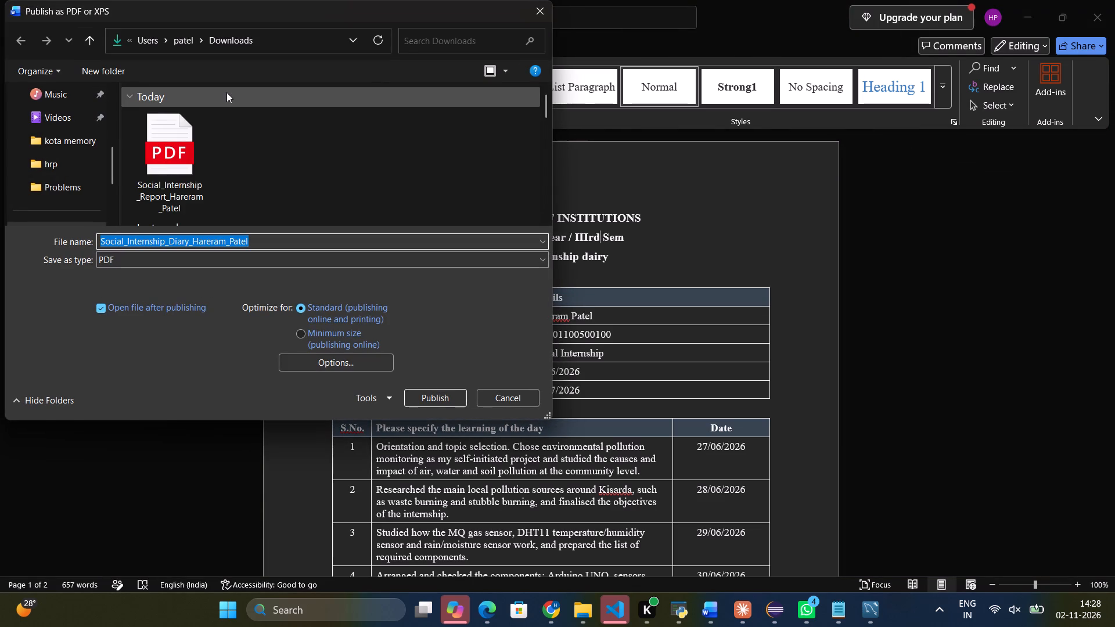
key(Return)
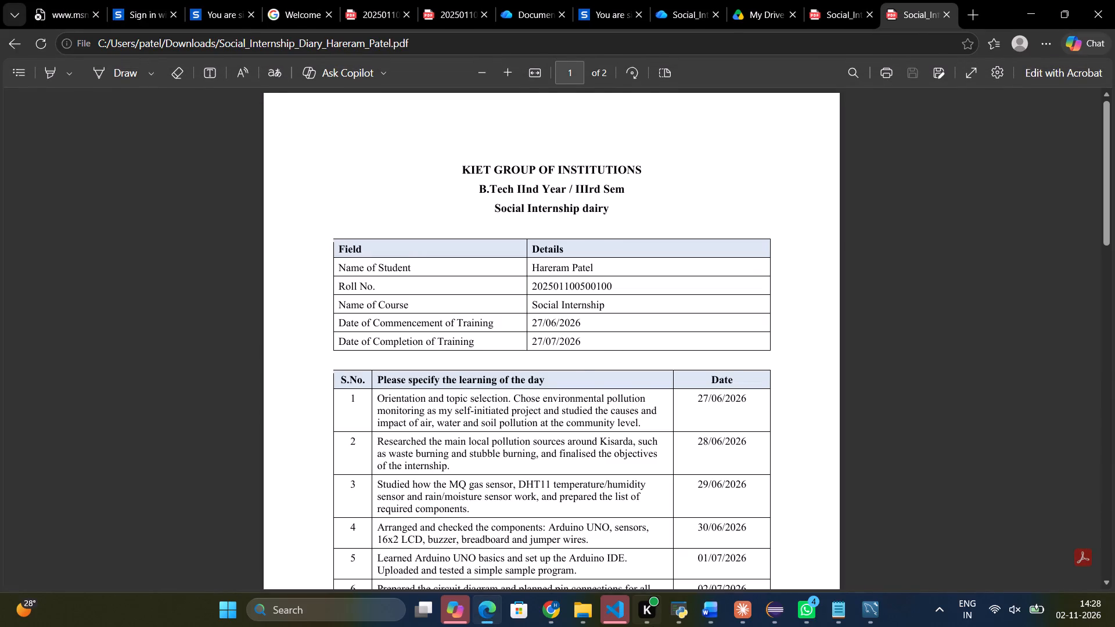
Switch to the Downloads folder and rename the diary PDF by appending an underscore and the student's roll number.
click(581, 616)
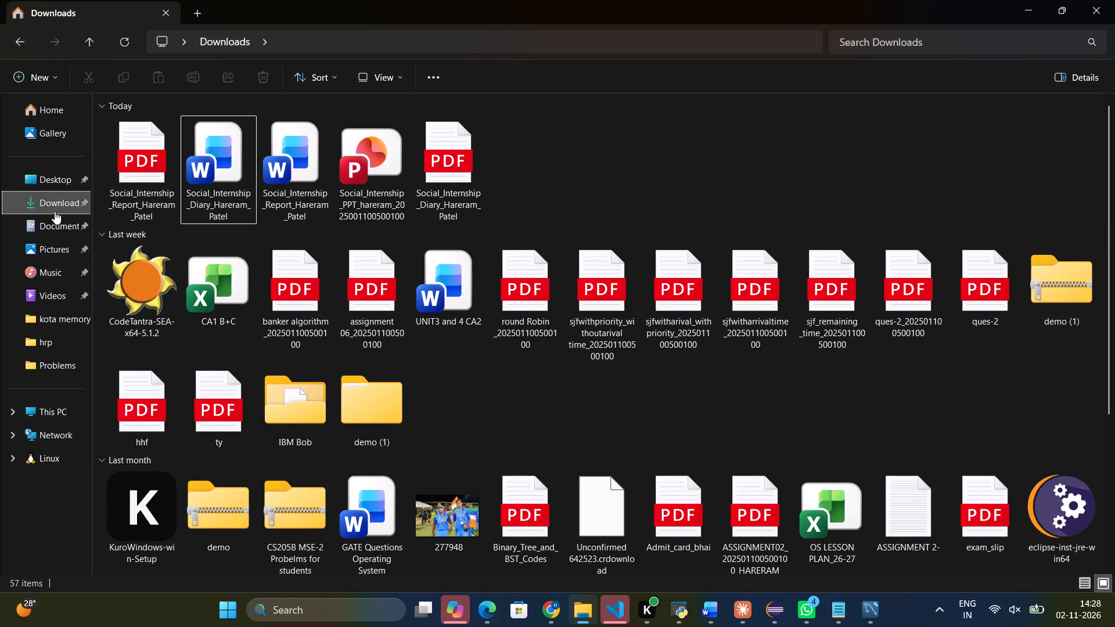
click(50, 204)
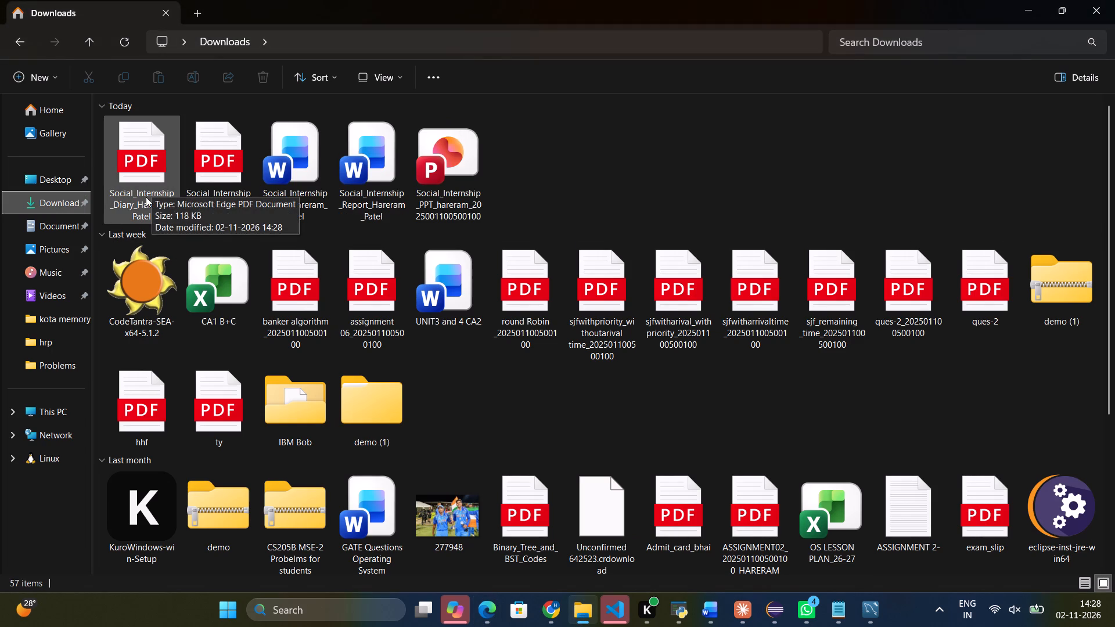
click(144, 200)
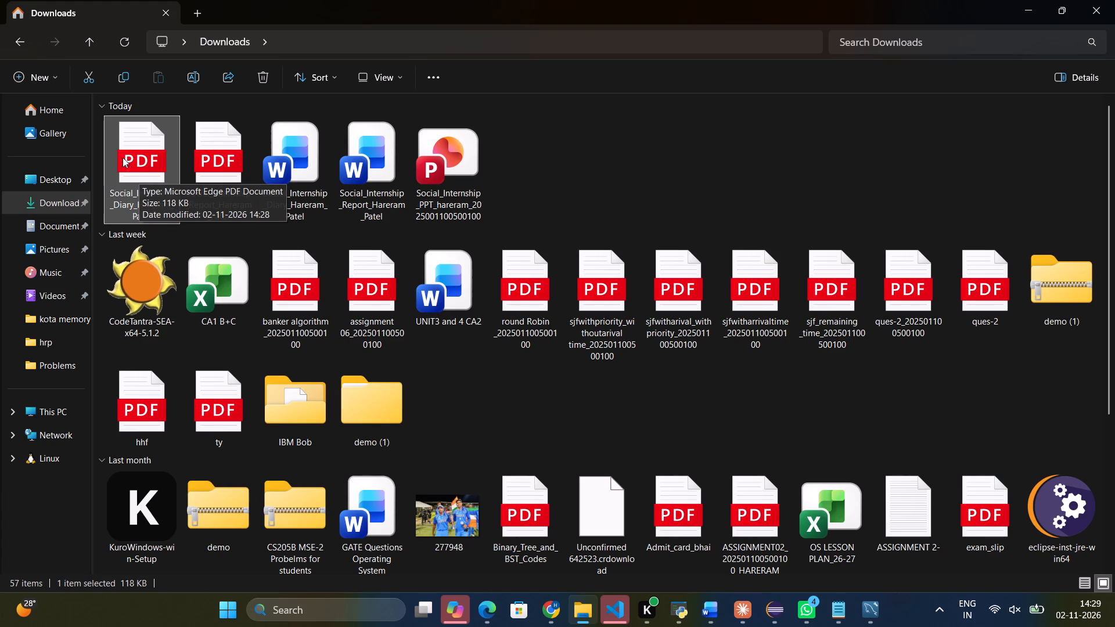
right_click(132, 170)
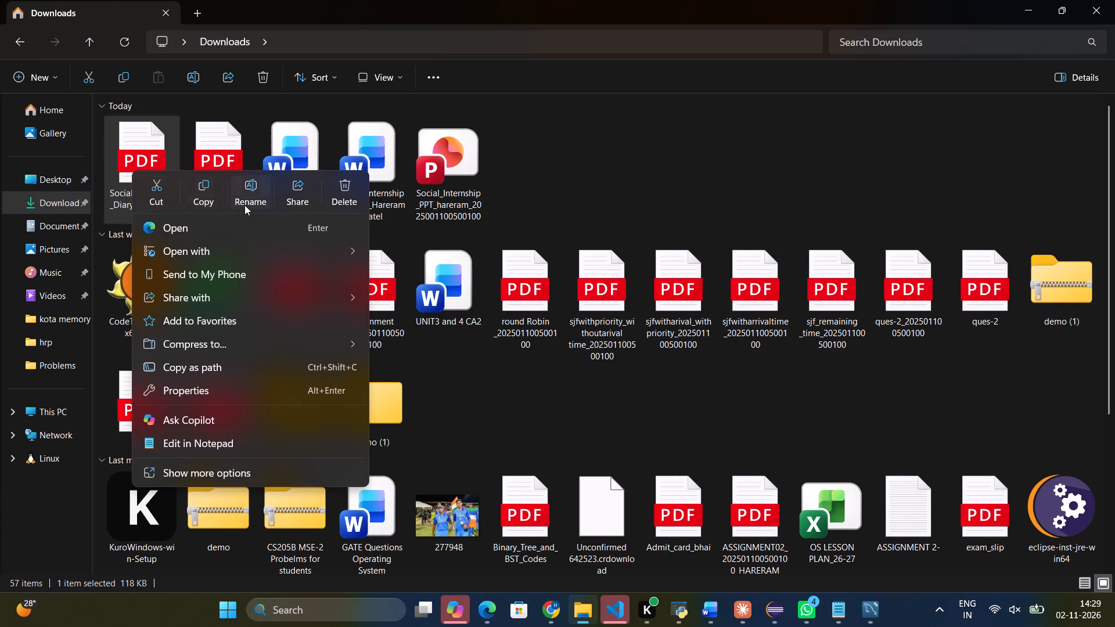
click(247, 203)
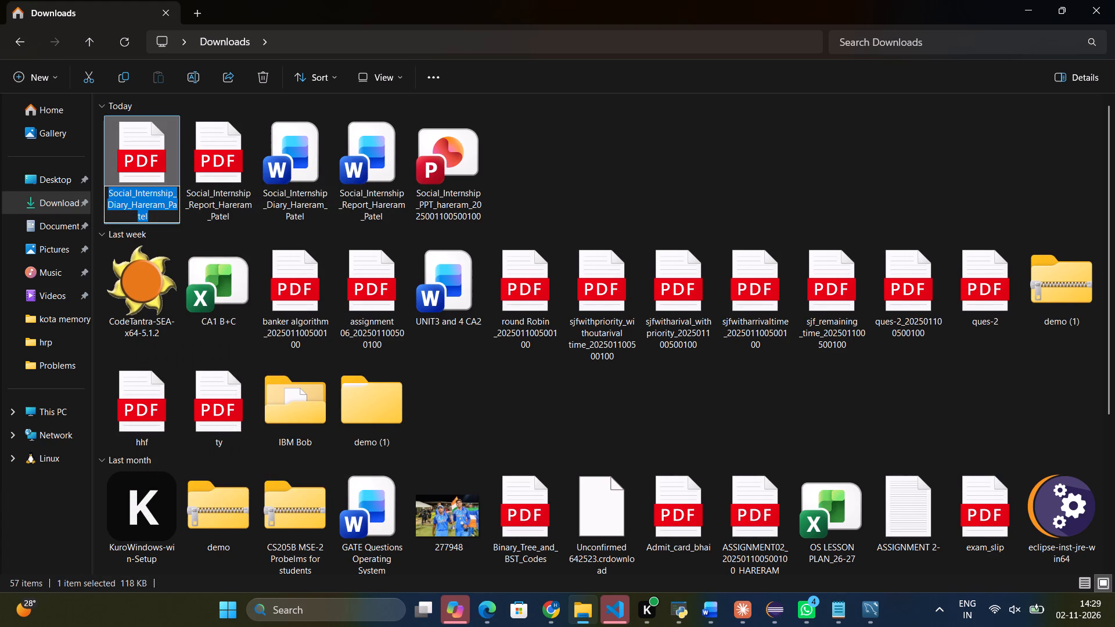
click(161, 215)
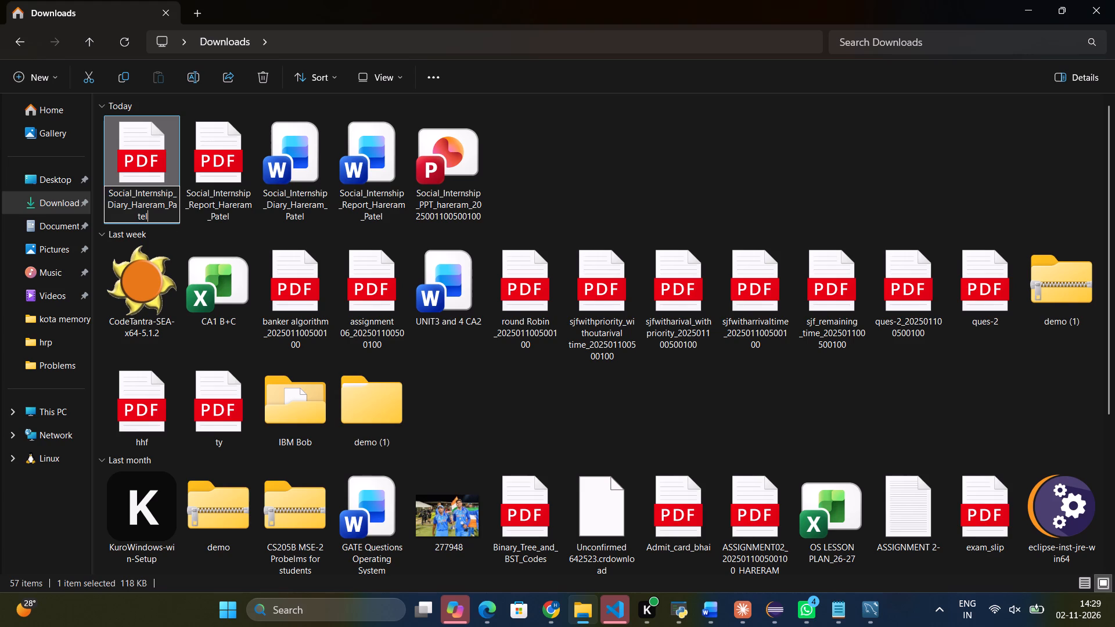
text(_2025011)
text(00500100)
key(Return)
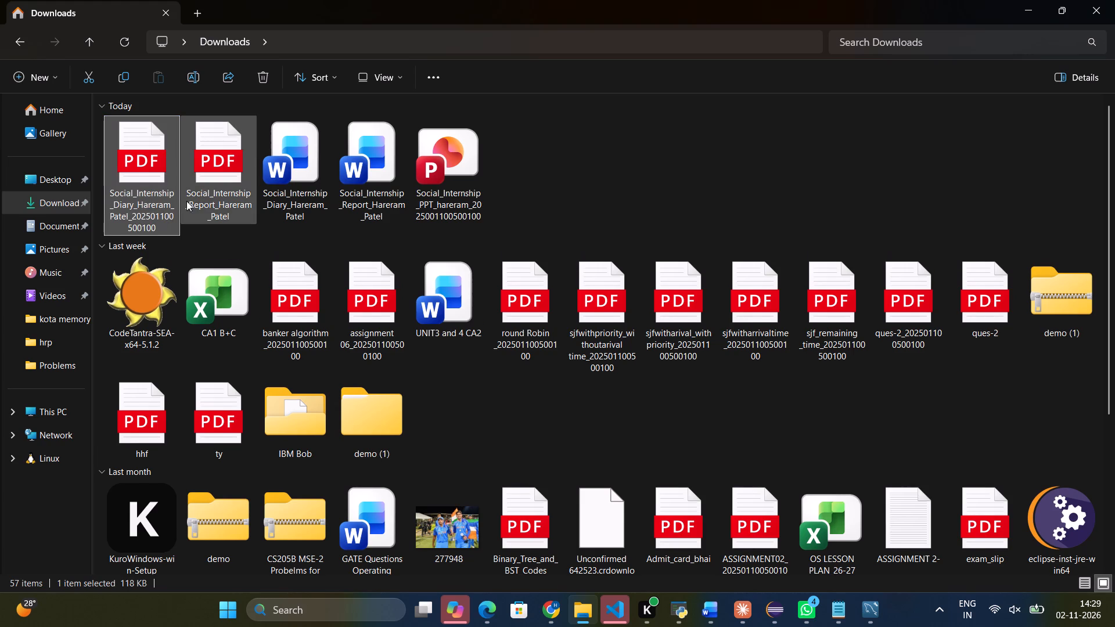
Rename the report PDF by appending an underscore and the student's roll number to its file name.
right_click(200, 194)
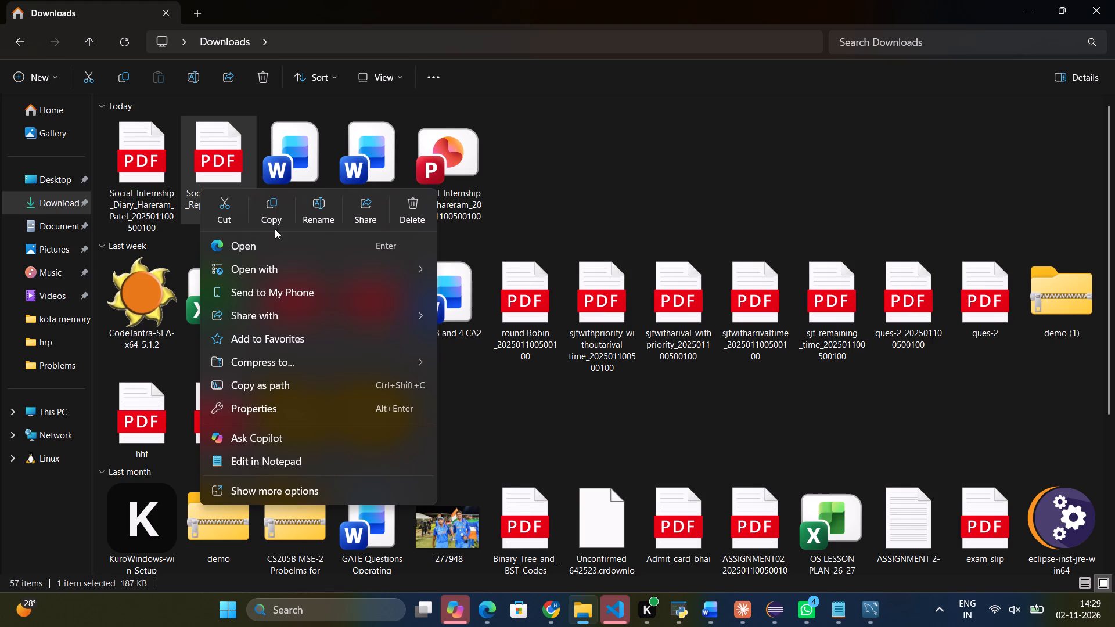
click(306, 219)
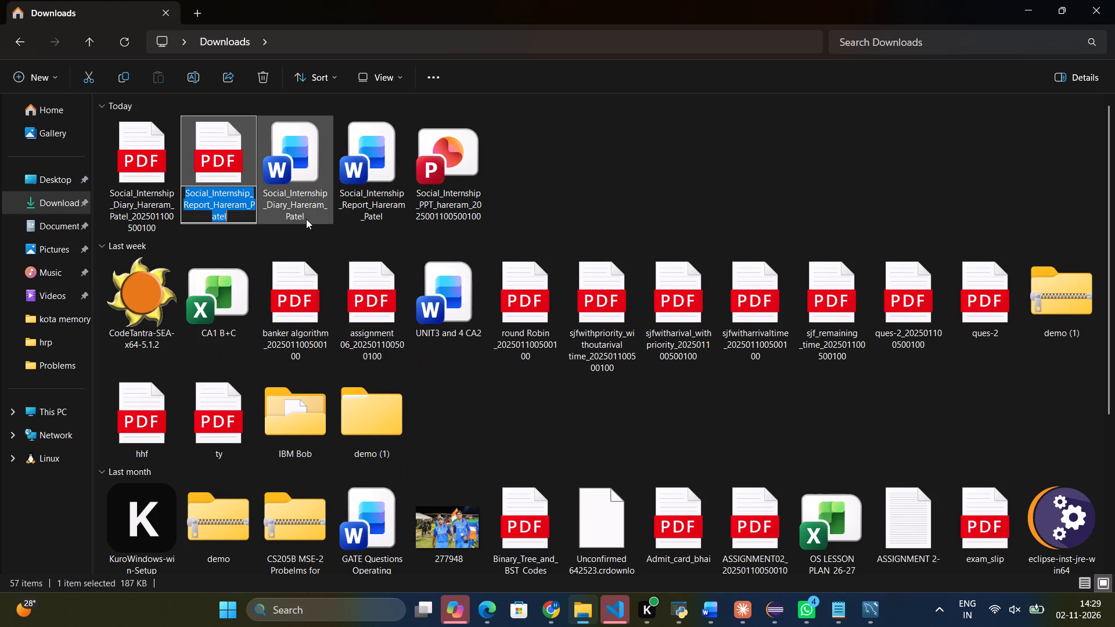
click(235, 215)
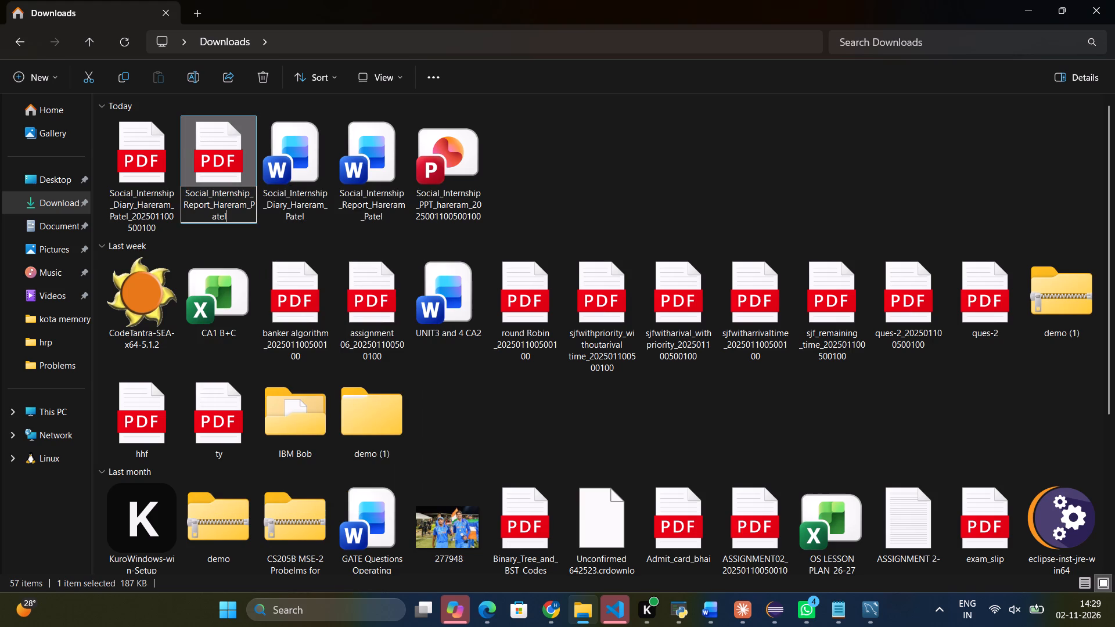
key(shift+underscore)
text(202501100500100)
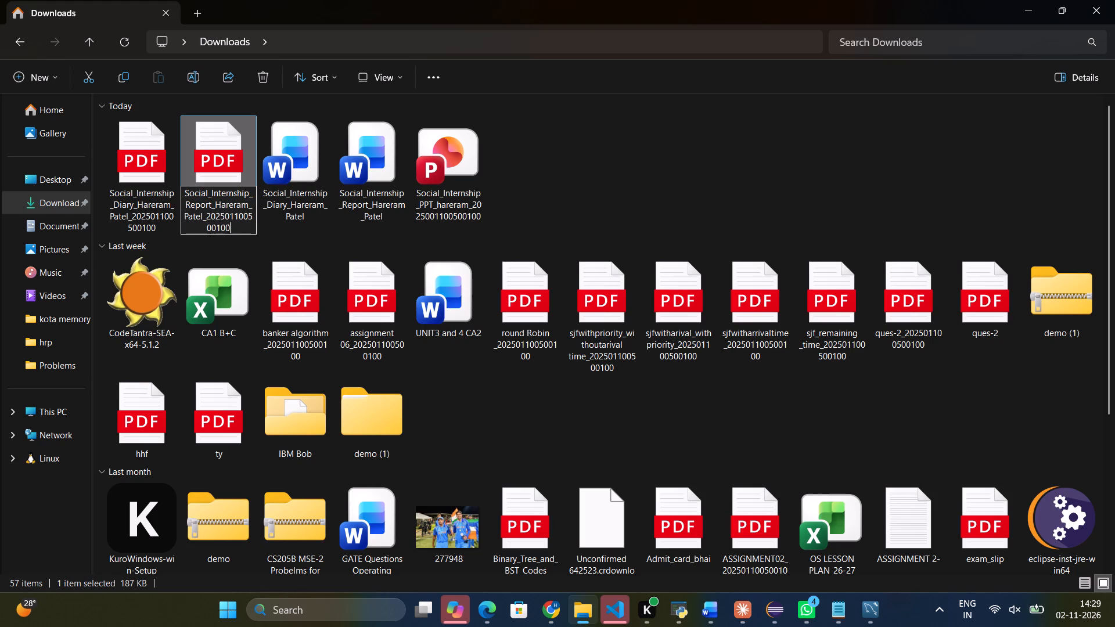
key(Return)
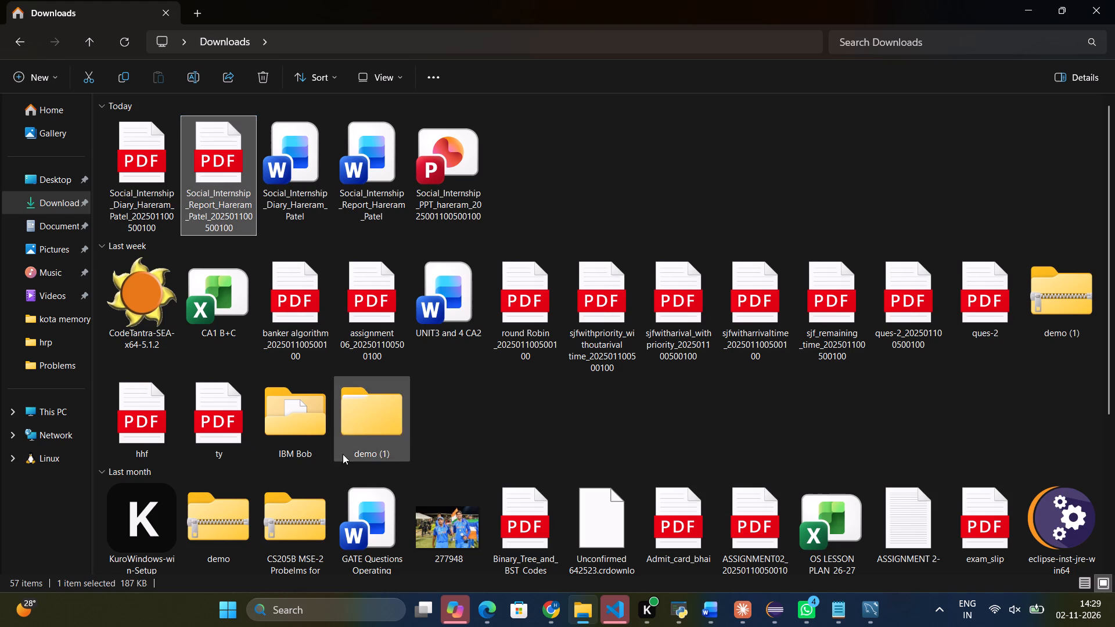
Switch to Google Drive in Edge, leave the "Social internship photo" sharing settings, and open the Drive home page.
click(473, 601)
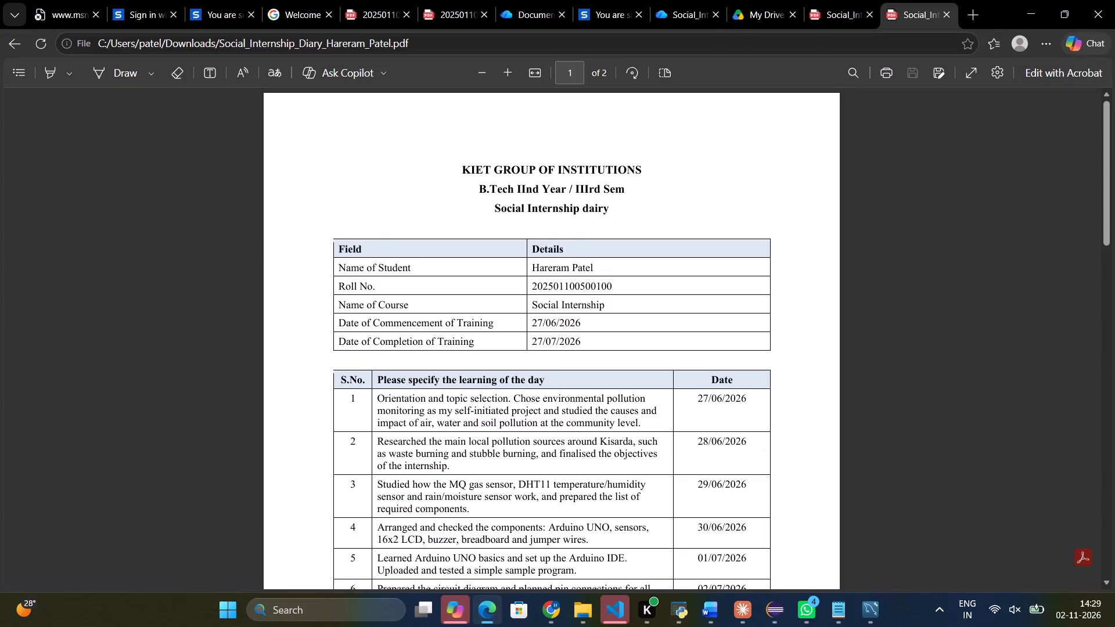
click(764, 7)
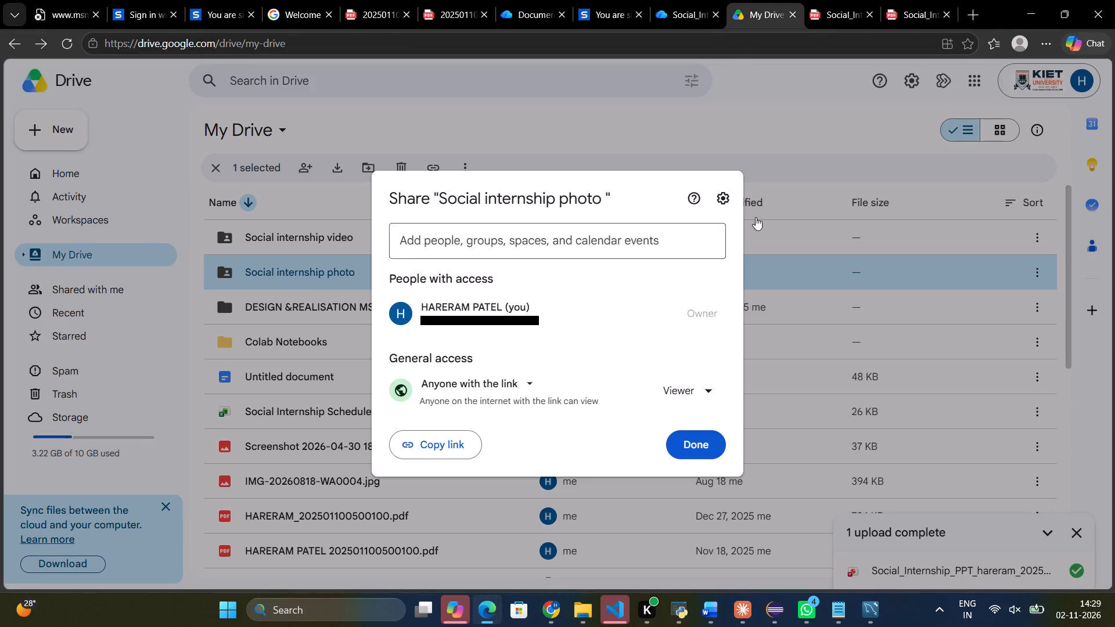
click(778, 232)
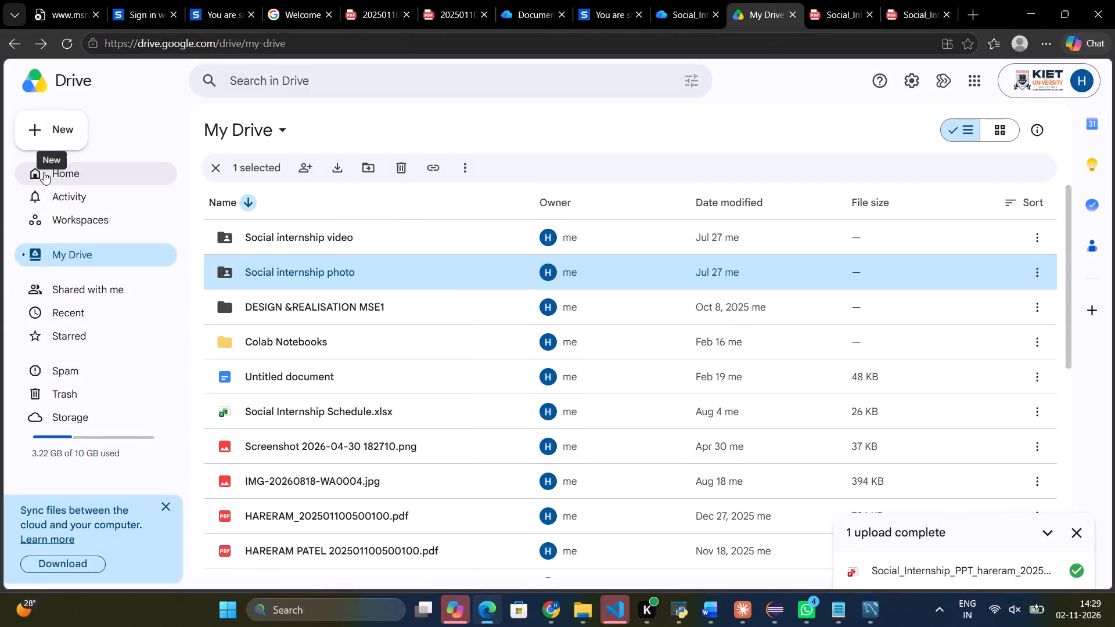
click(44, 172)
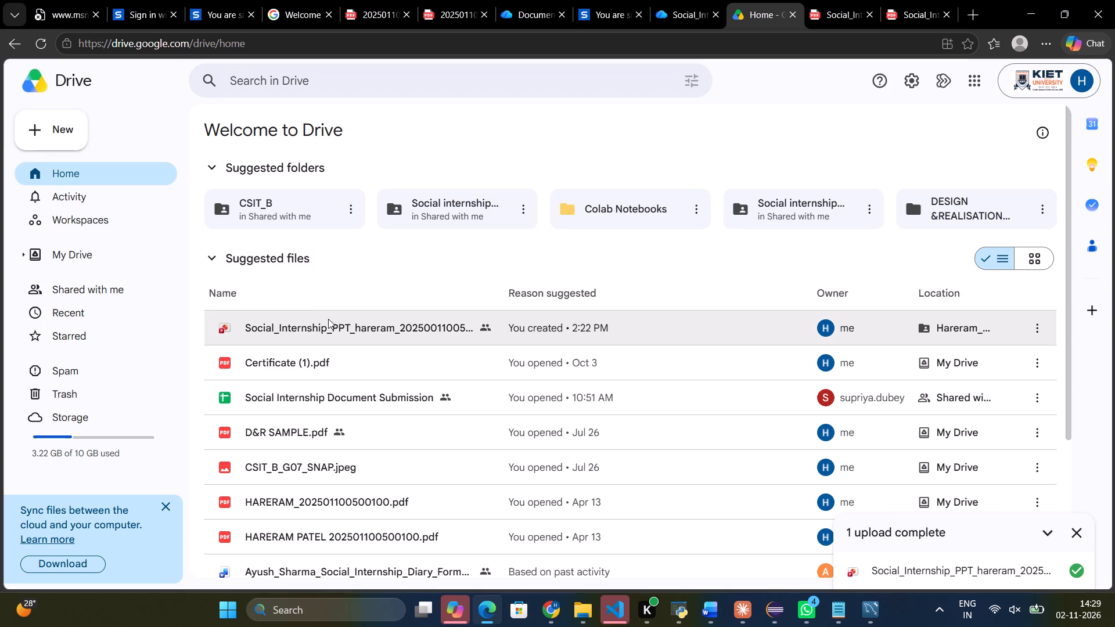
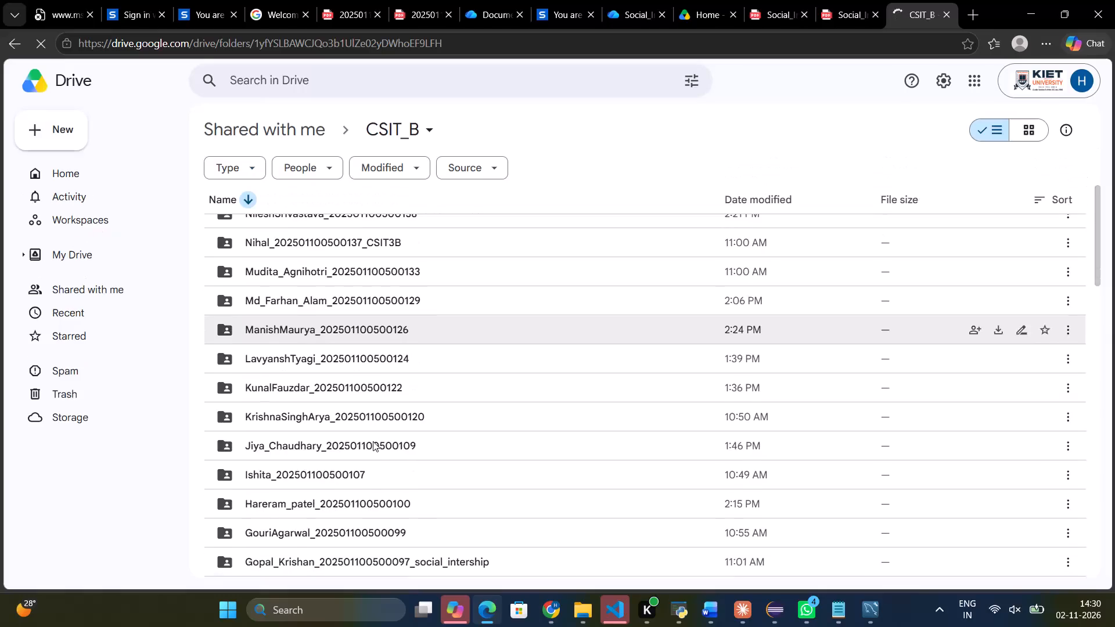
Open the student's own submission folder inside the shared CSIT_B folder and start a file upload into it.
scroll(373, 441, down, 1)
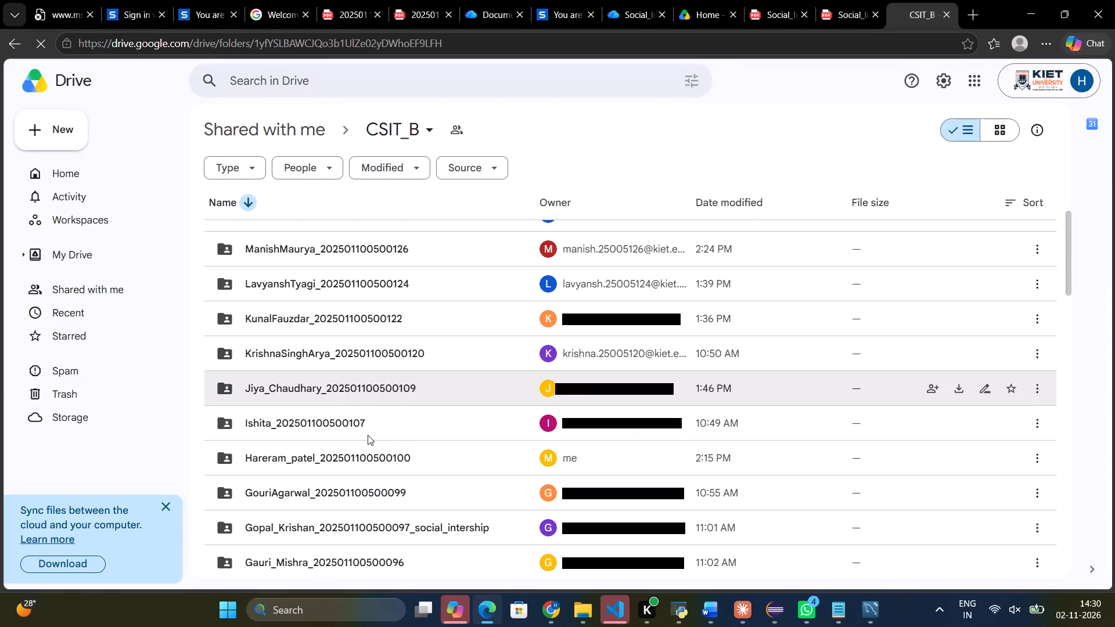
double_click(320, 459)
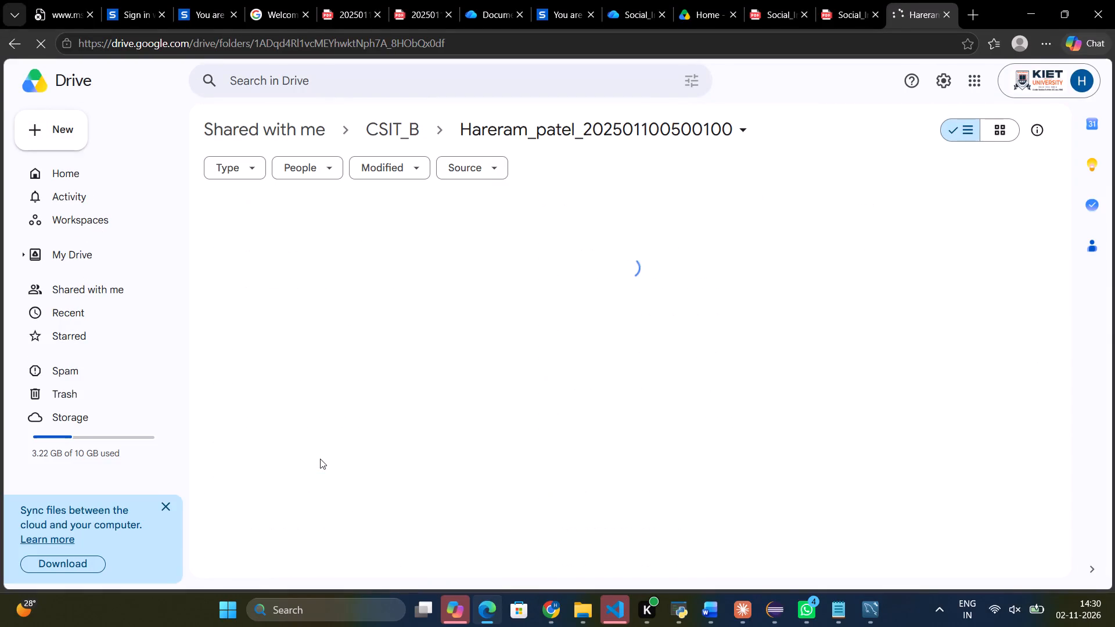
click(47, 137)
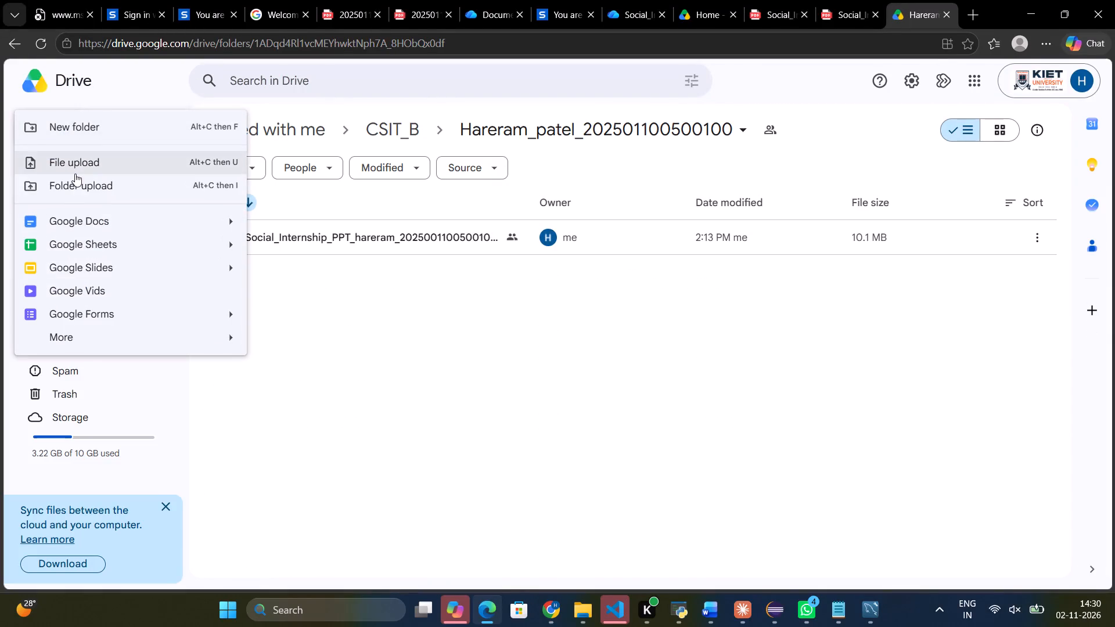
click(75, 174)
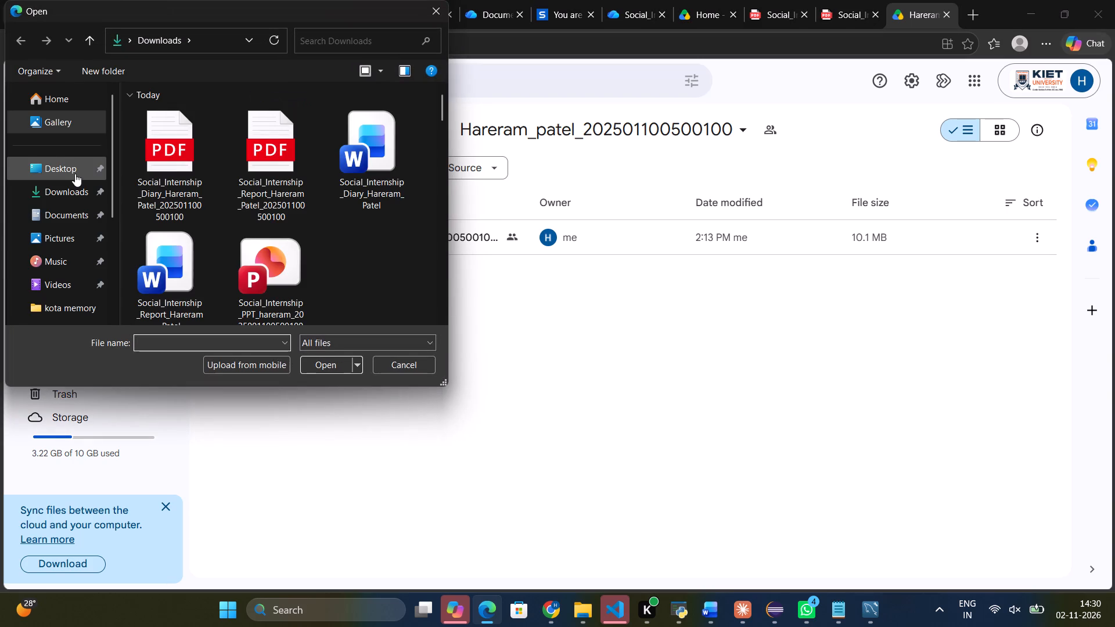
Upload the social internship diary PDF from the Downloads folder to the student's folder under CSIT_B in the shared Drive.
click(152, 161)
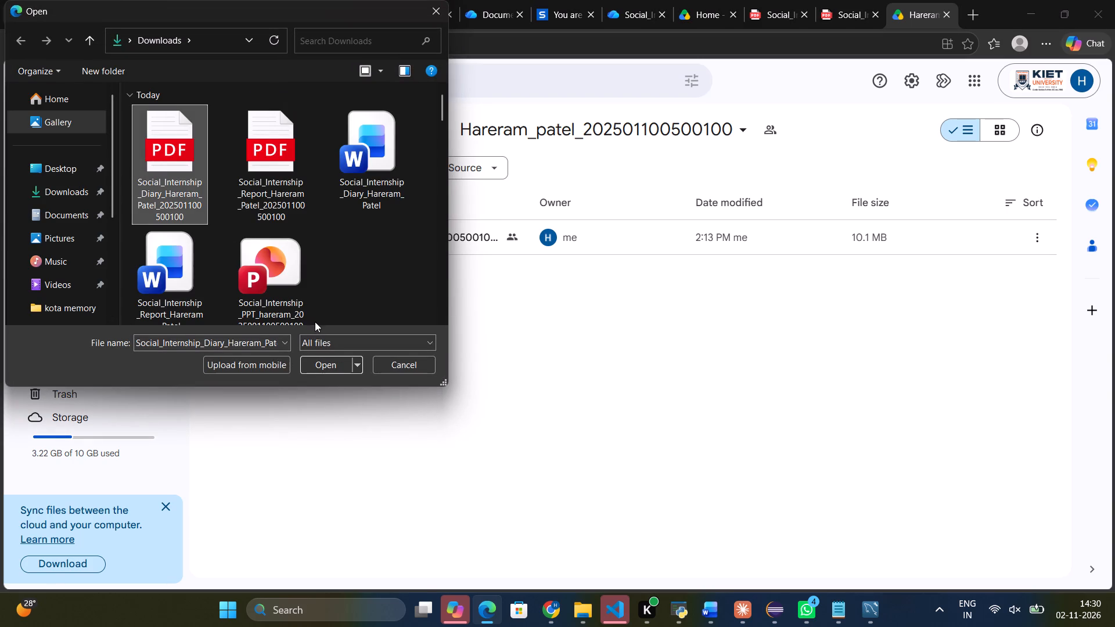
click(321, 365)
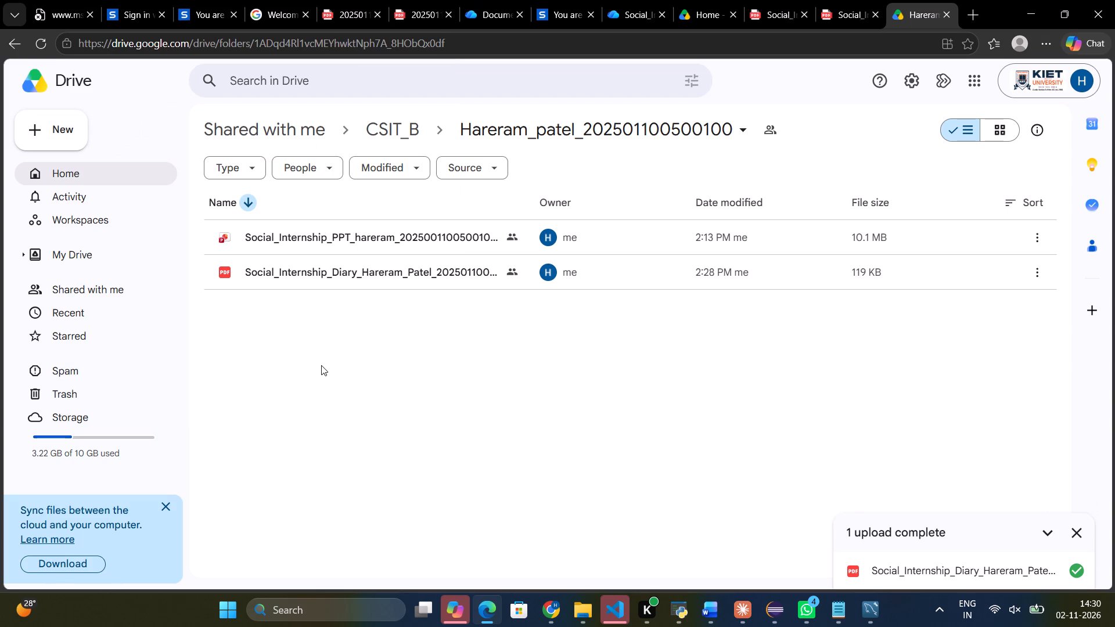
Upload the social internship report PDF from the Downloads folder to the same student folder in Drive.
click(64, 129)
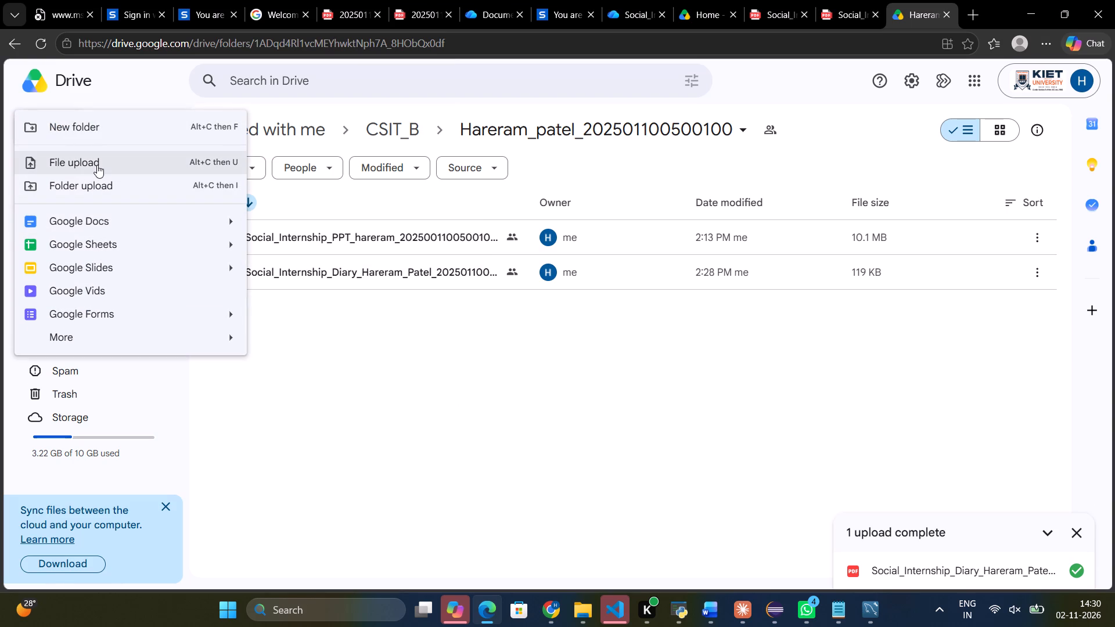
click(97, 165)
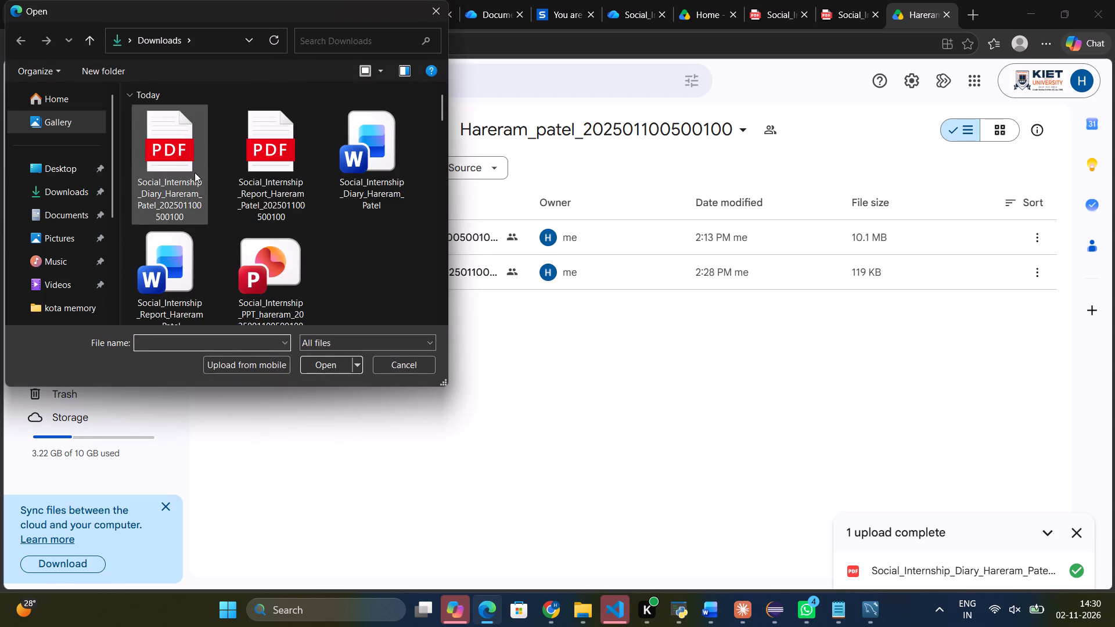
click(256, 168)
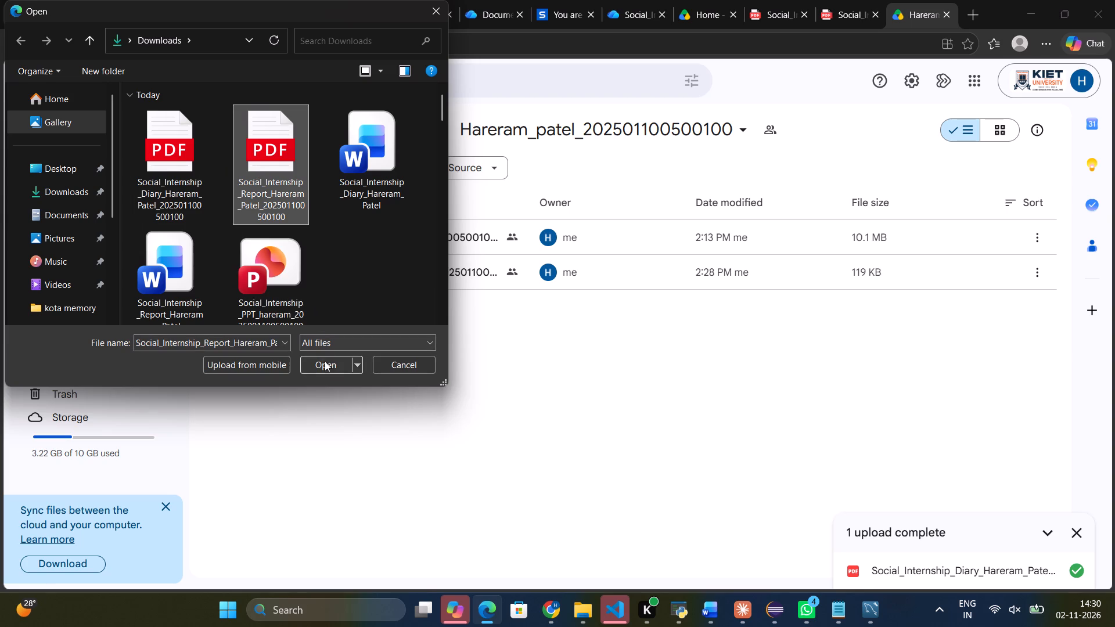
click(324, 362)
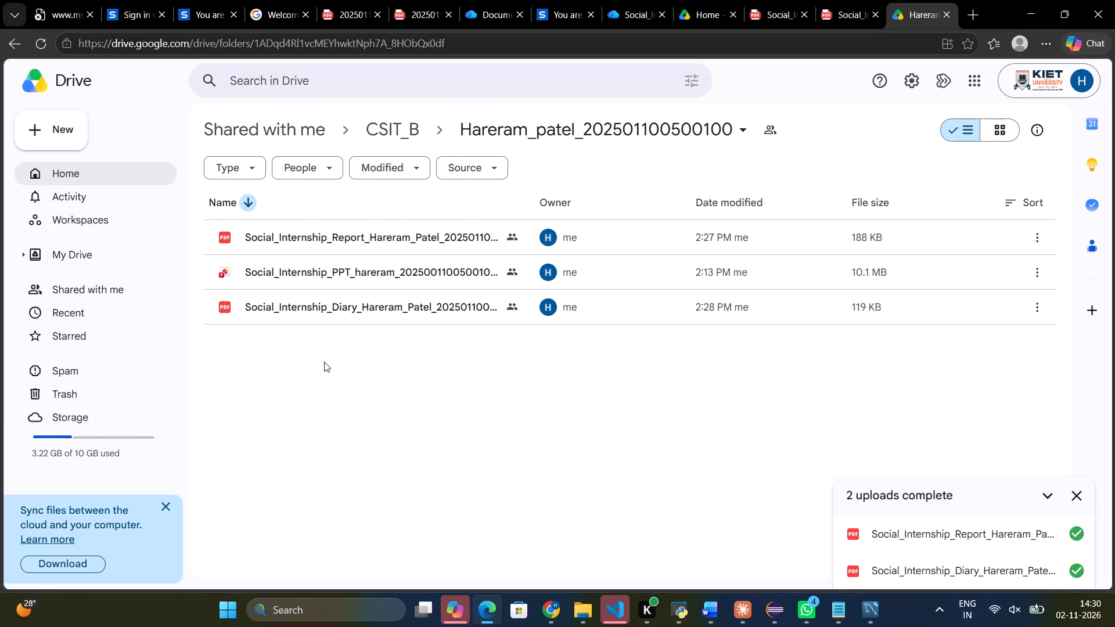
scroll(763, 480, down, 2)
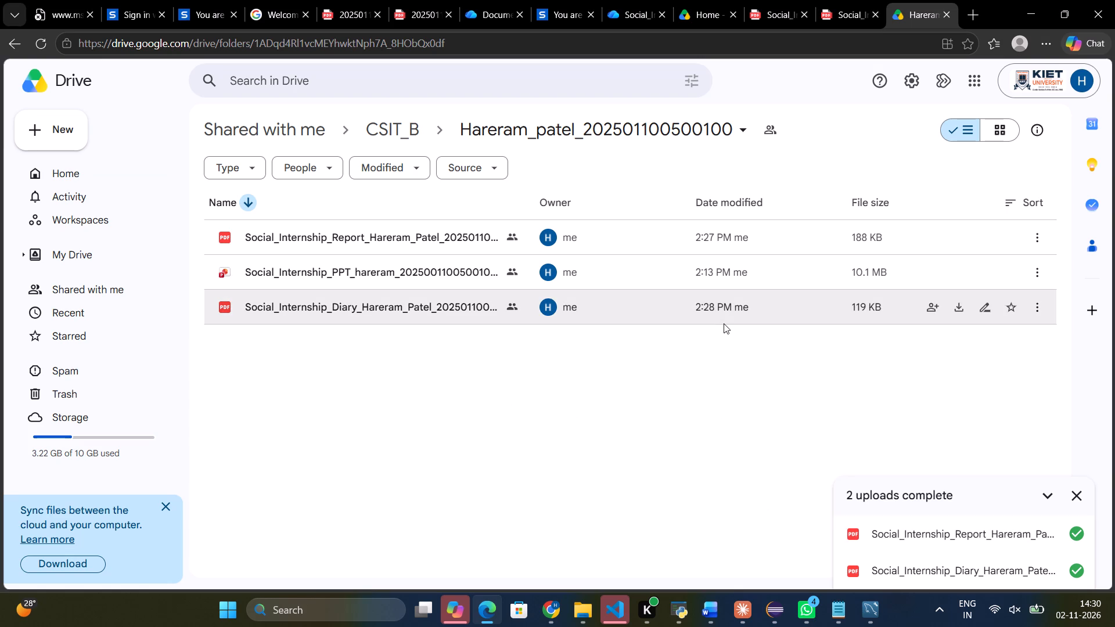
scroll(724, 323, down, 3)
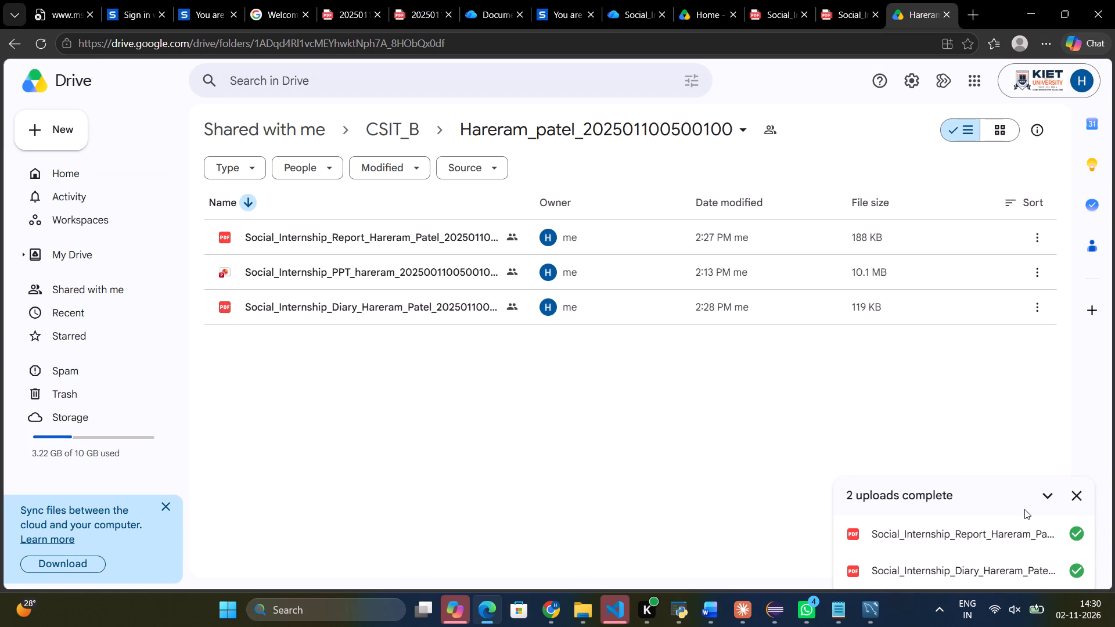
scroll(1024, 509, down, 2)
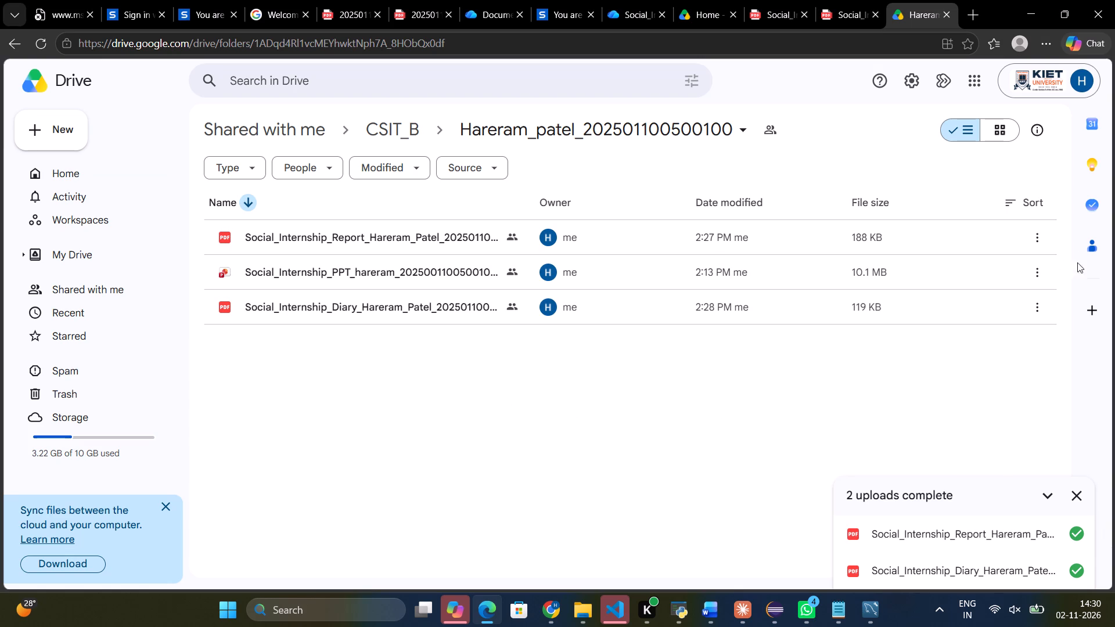
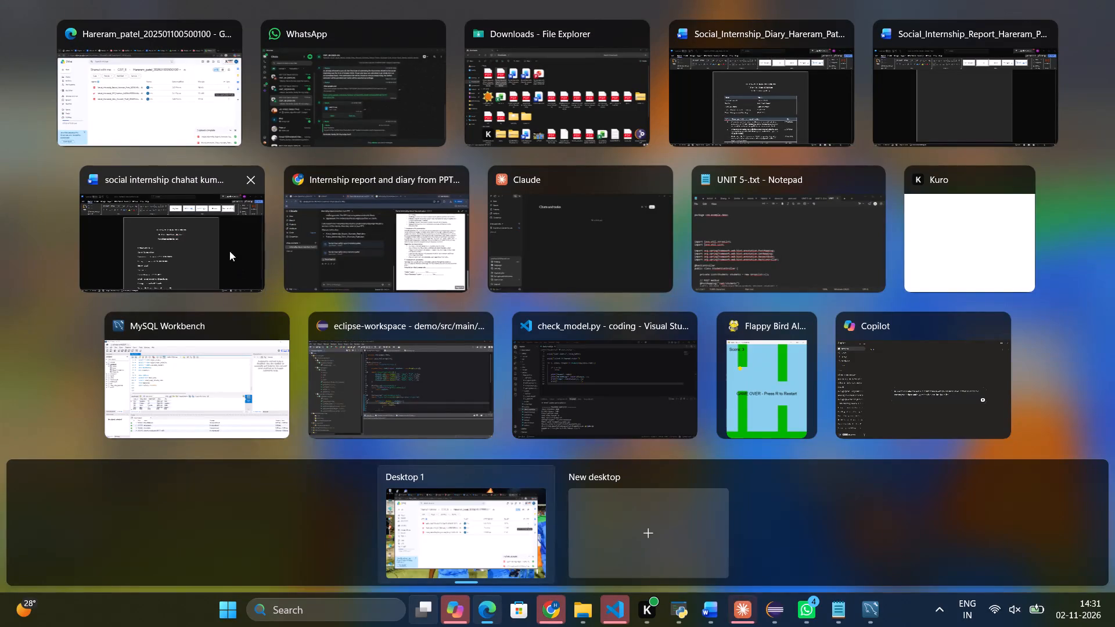
click(192, 109)
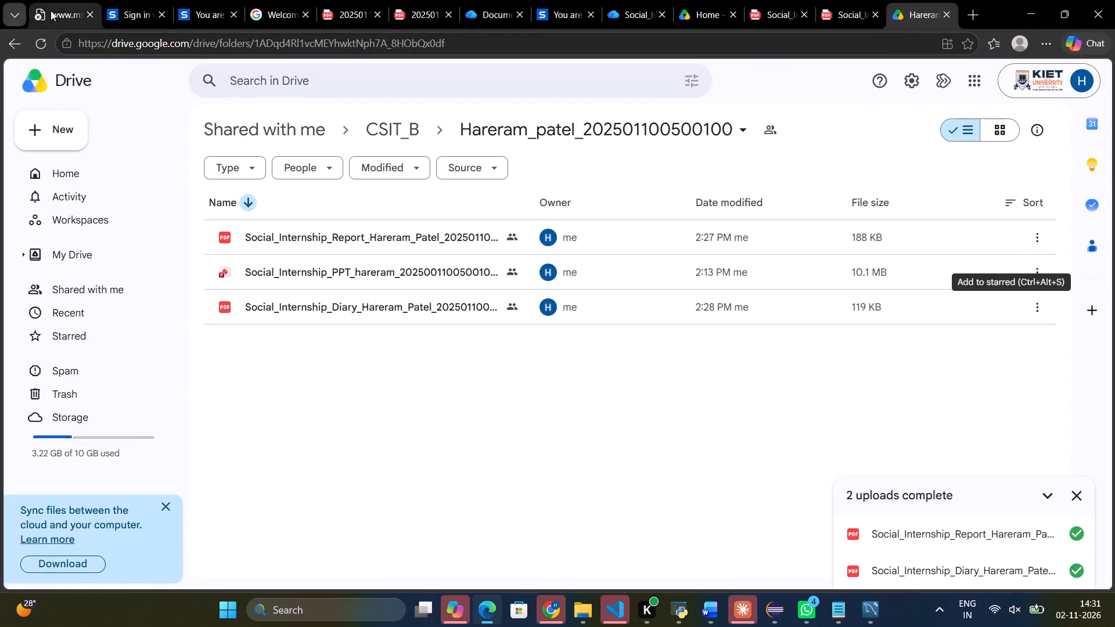
click(9, 46)
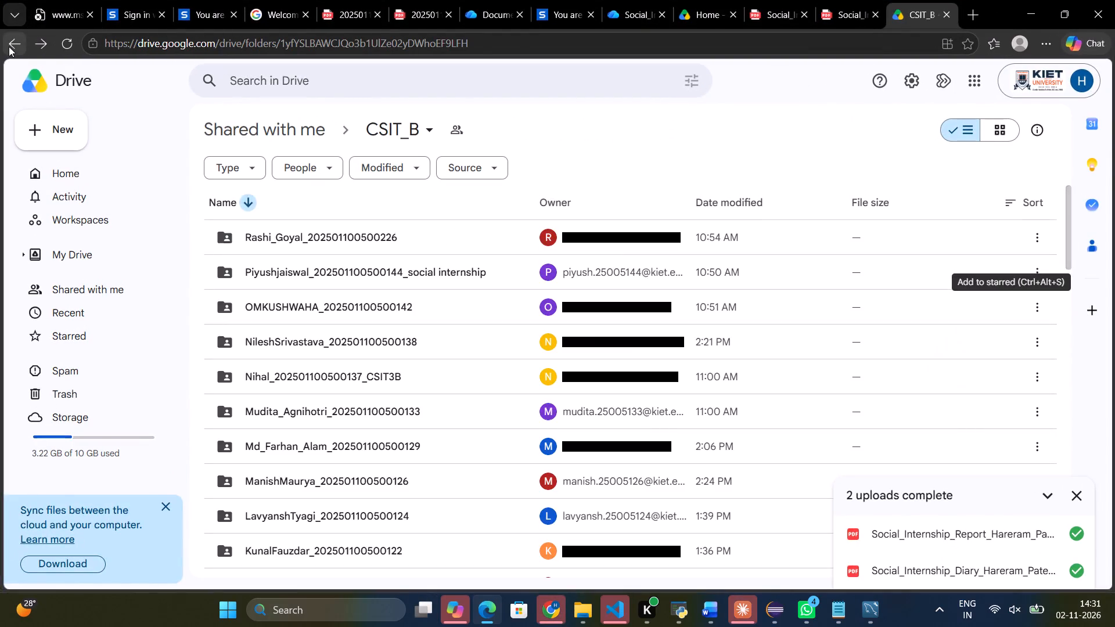
scroll(296, 379, down, 1)
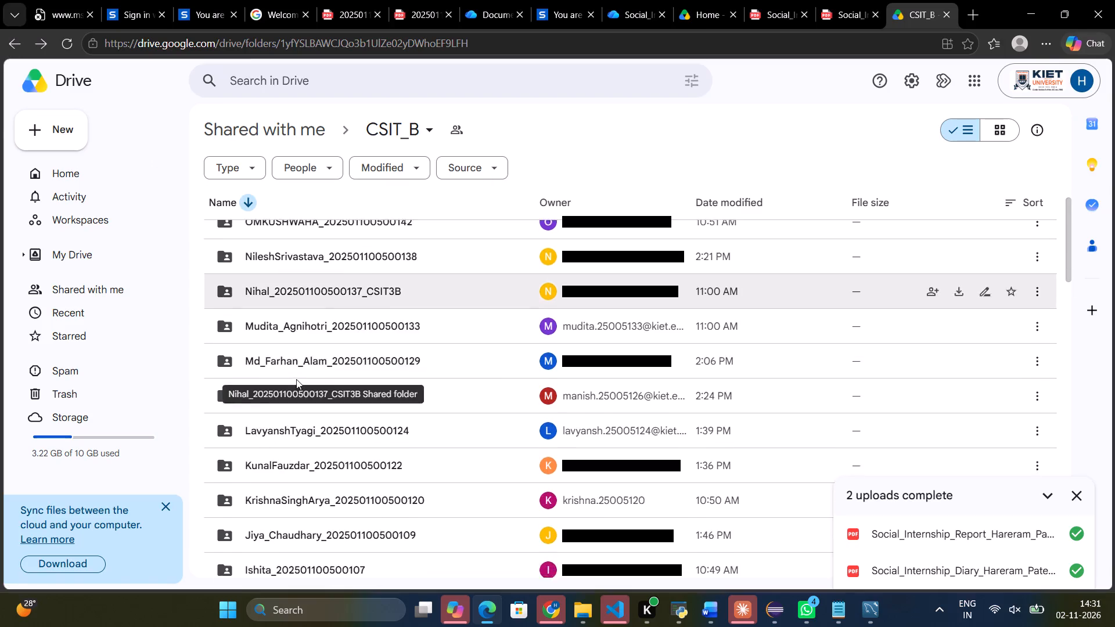
scroll(296, 379, down, 2)
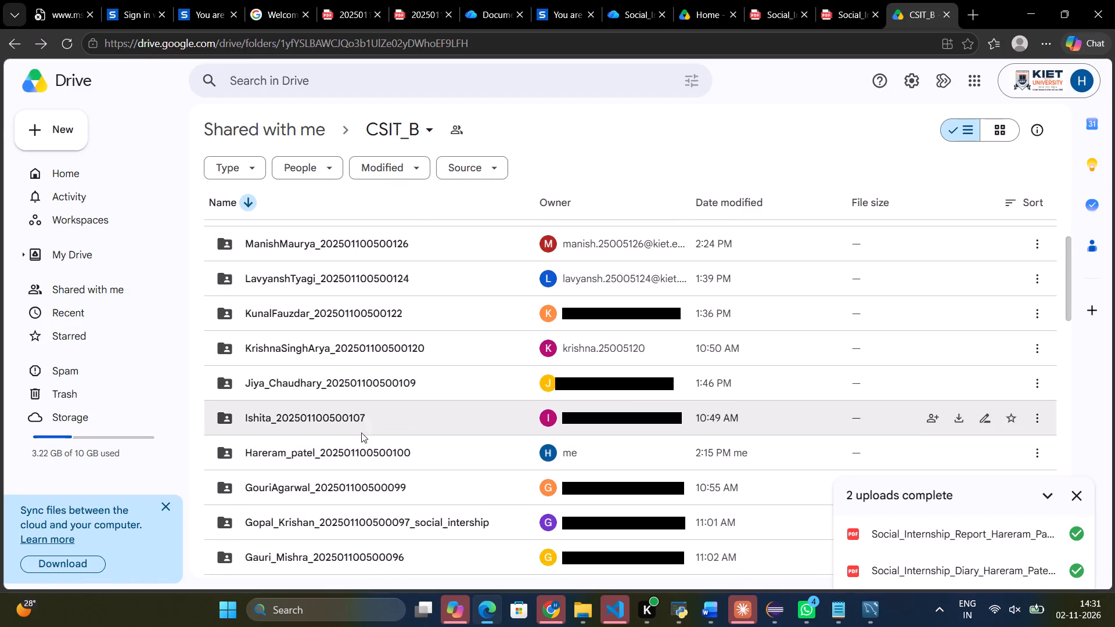
scroll(357, 455, up, 2)
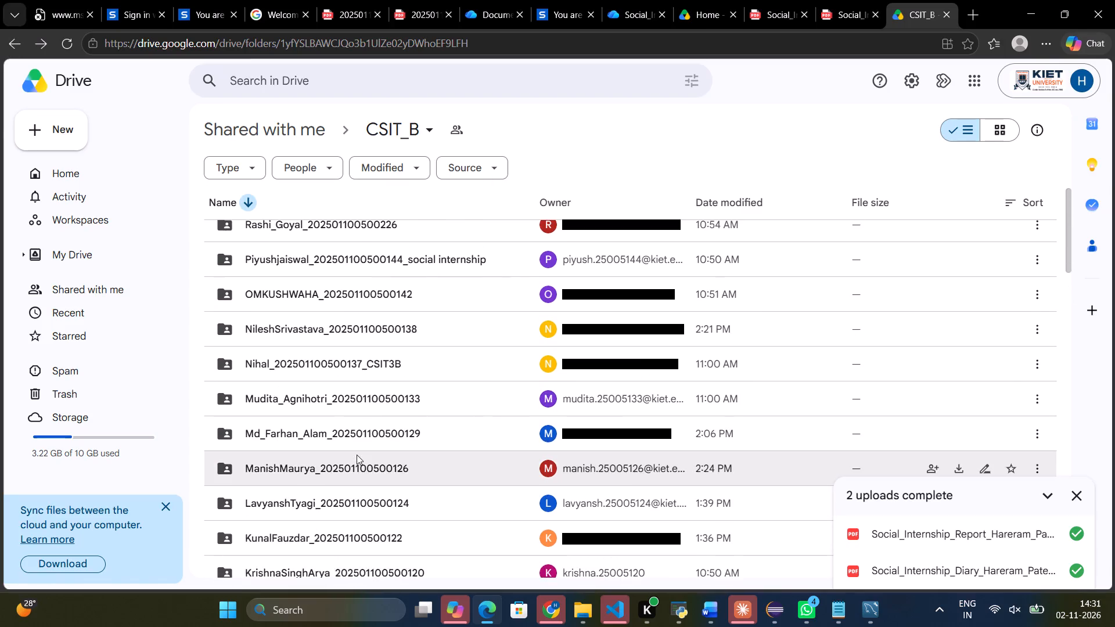
scroll(357, 455, up, 1)
scroll(357, 455, down, 5)
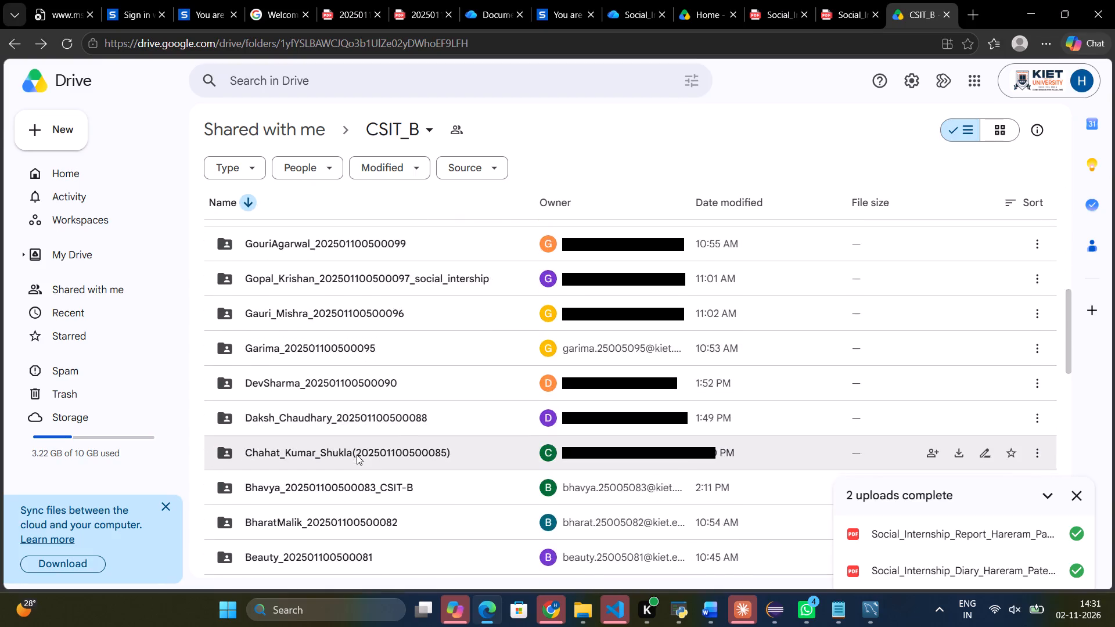
scroll(357, 455, down, 4)
scroll(357, 455, up, 1)
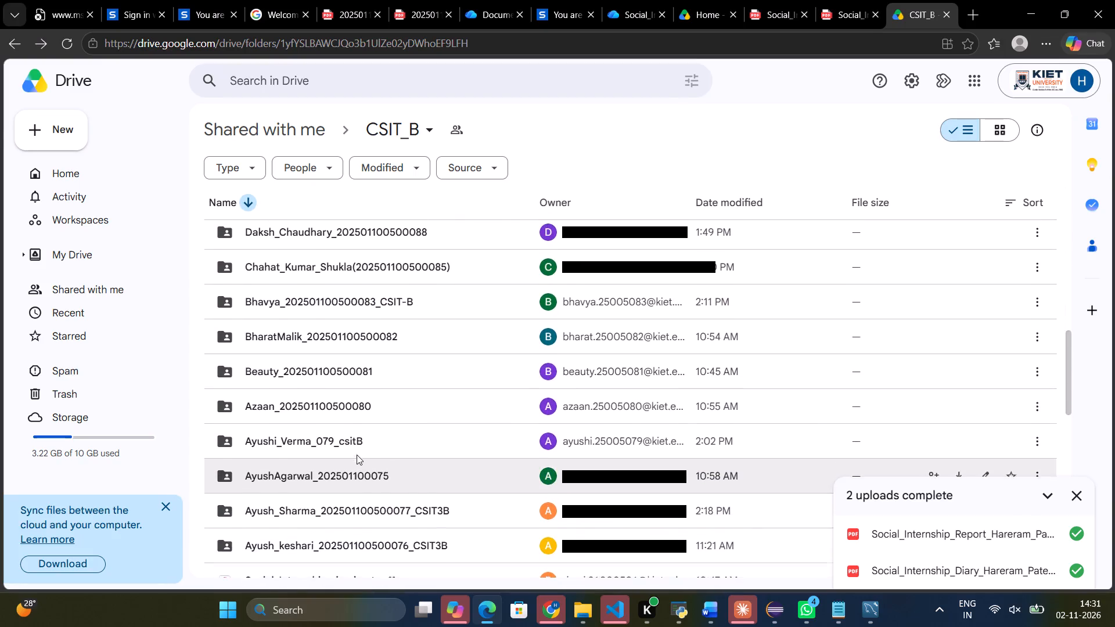
scroll(357, 455, up, 1)
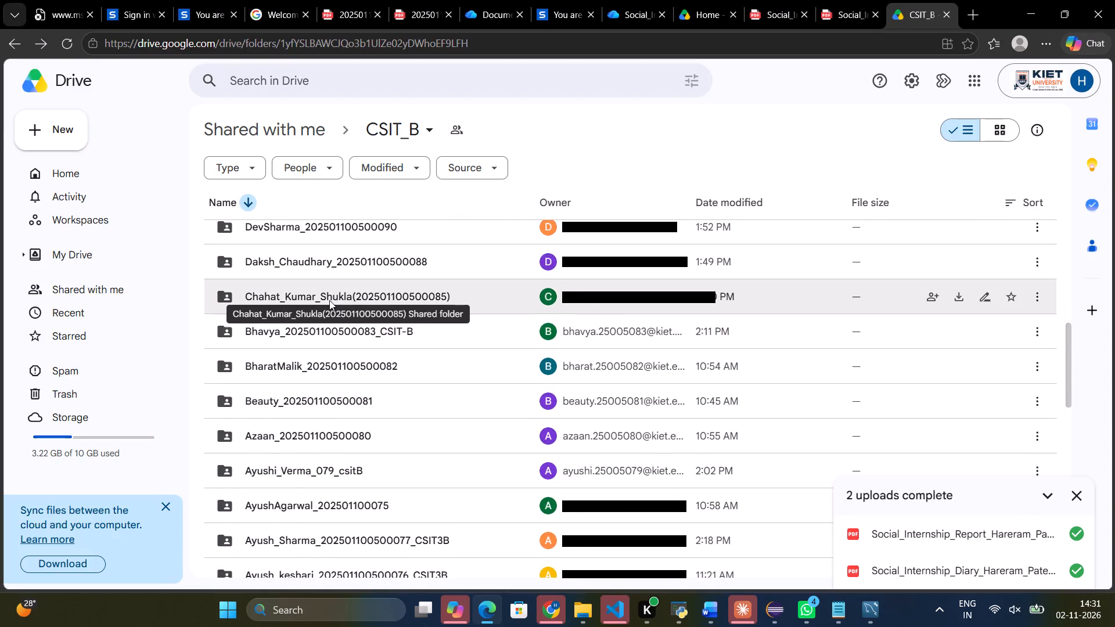
double_click(329, 300)
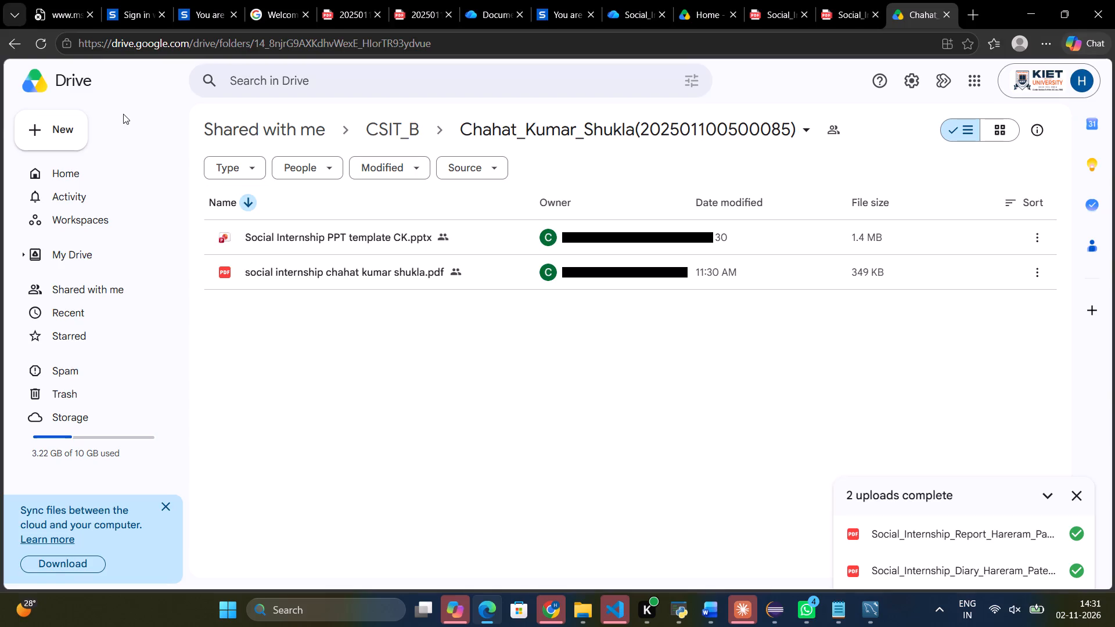
click(16, 42)
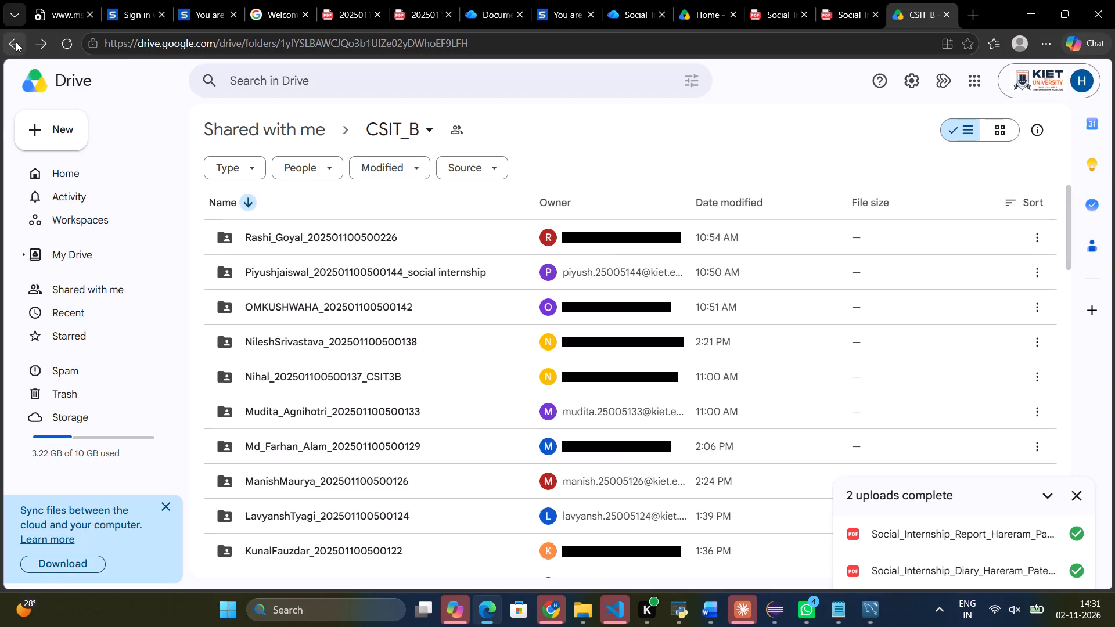